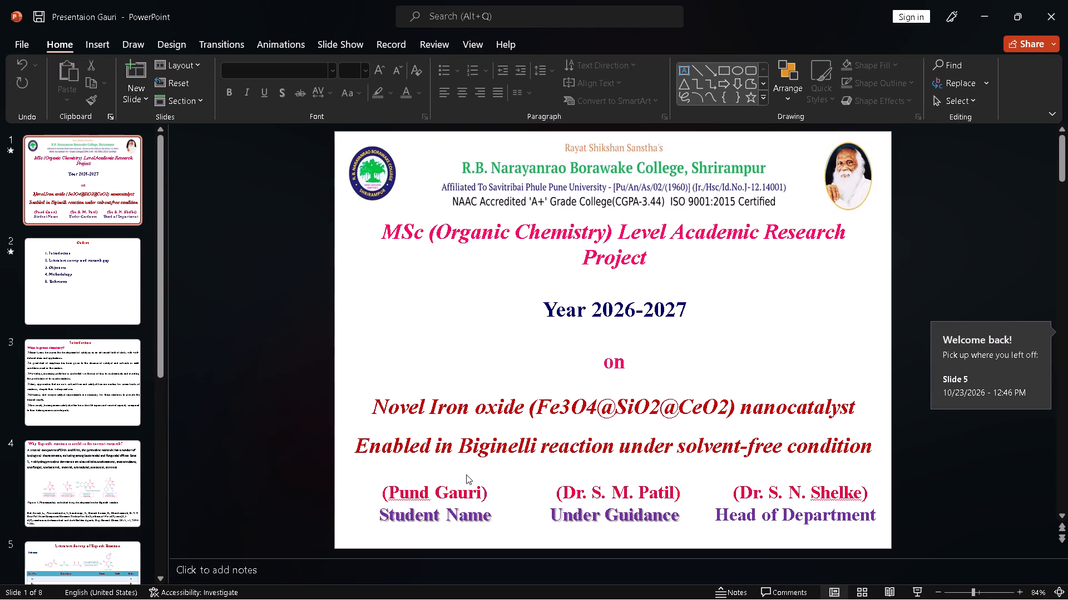
Look through the Biginelli reaction research presentation from the title slide to the References slide, and return to the title slide.
scroll(466, 474, "down", 3)
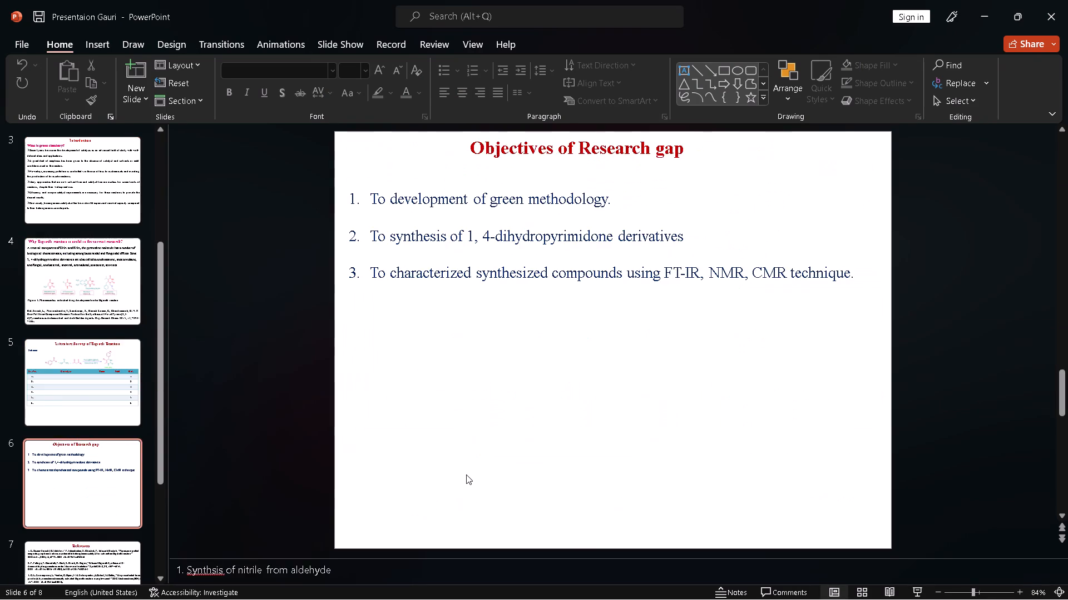
scroll(466, 474, "down", 5)
scroll(466, 474, "up", 3)
scroll(466, 474, "down", 1)
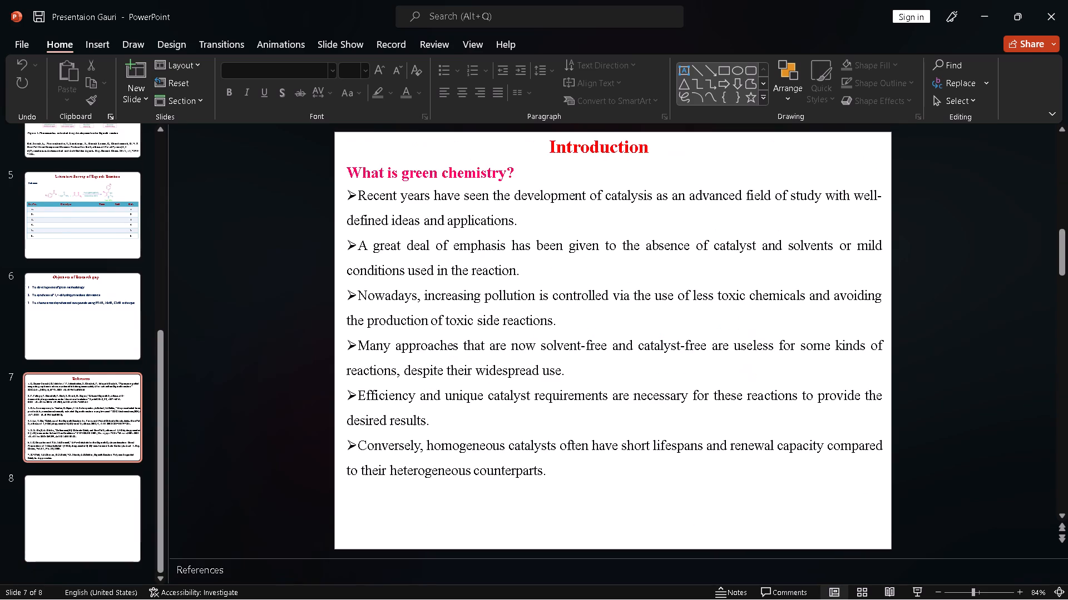
scroll(466, 474, "down", 2)
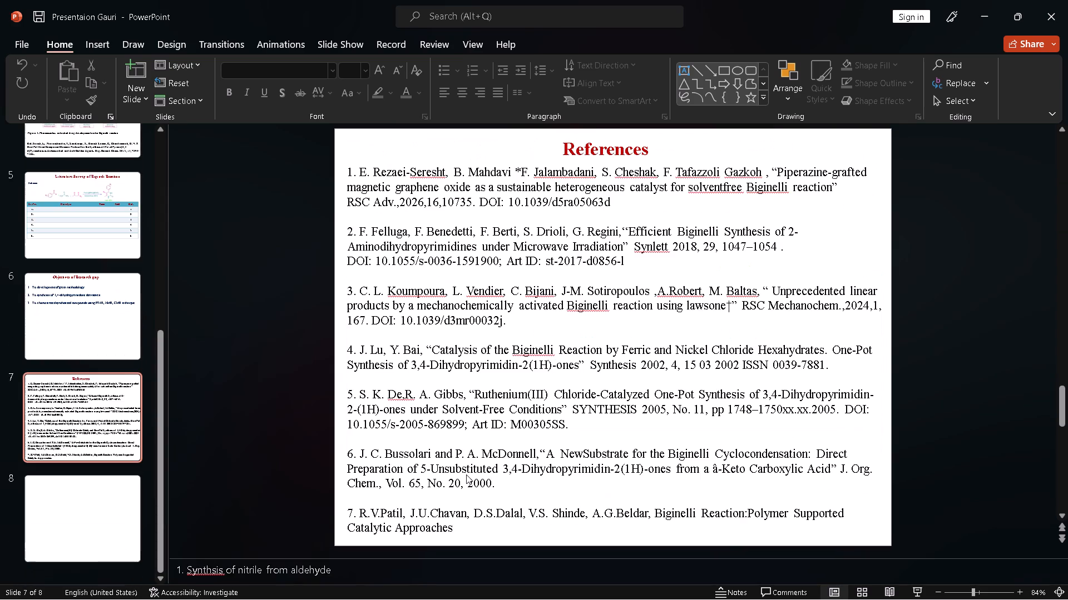
scroll(466, 474, "down", 1)
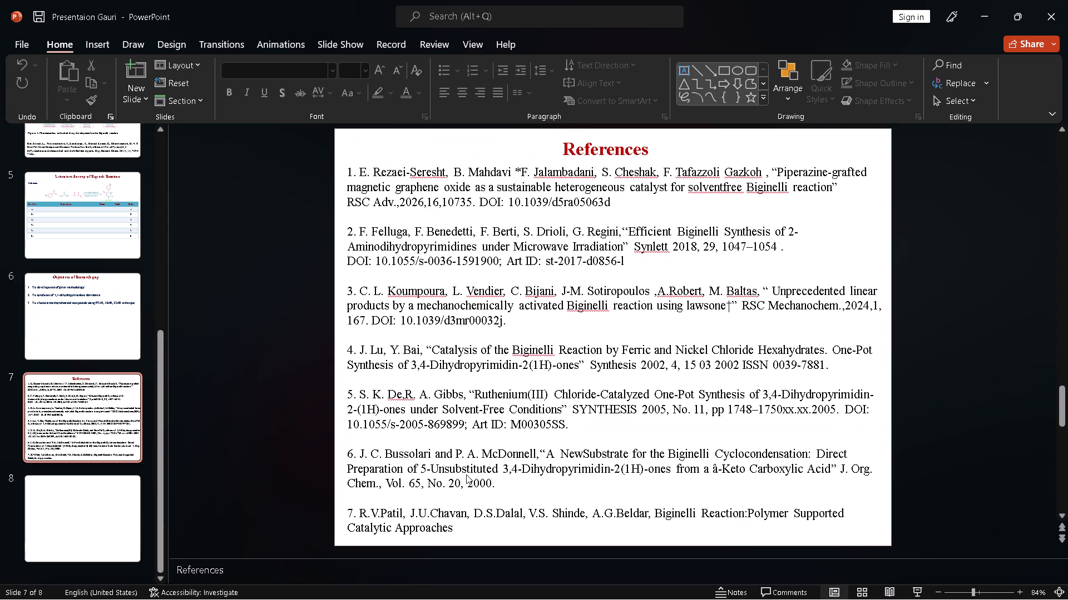
scroll(466, 474, "up", 1)
scroll(466, 474, "down", 1)
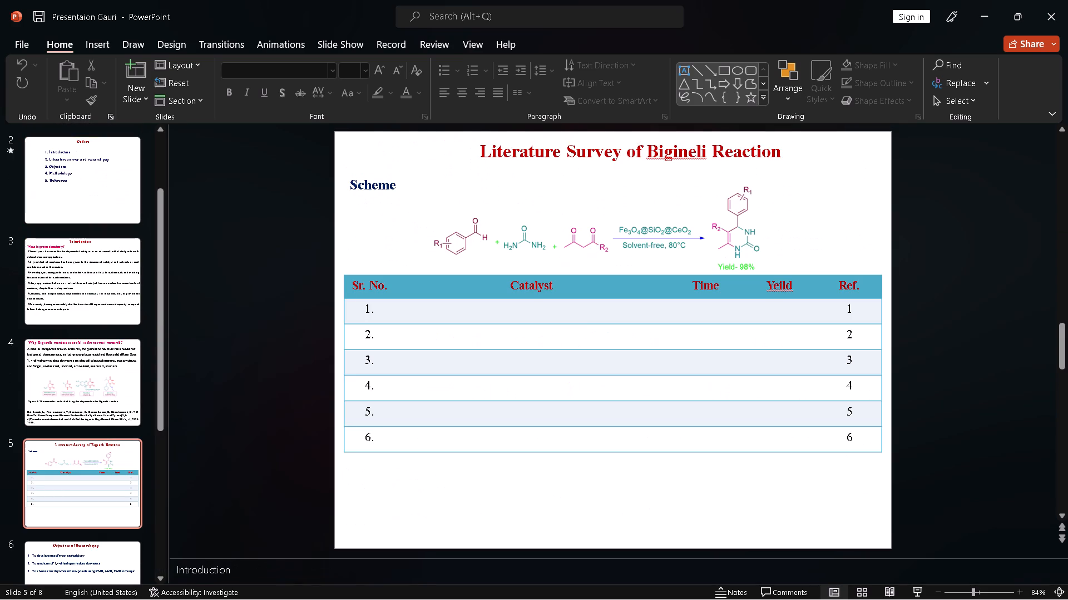
scroll(466, 474, "down", 1)
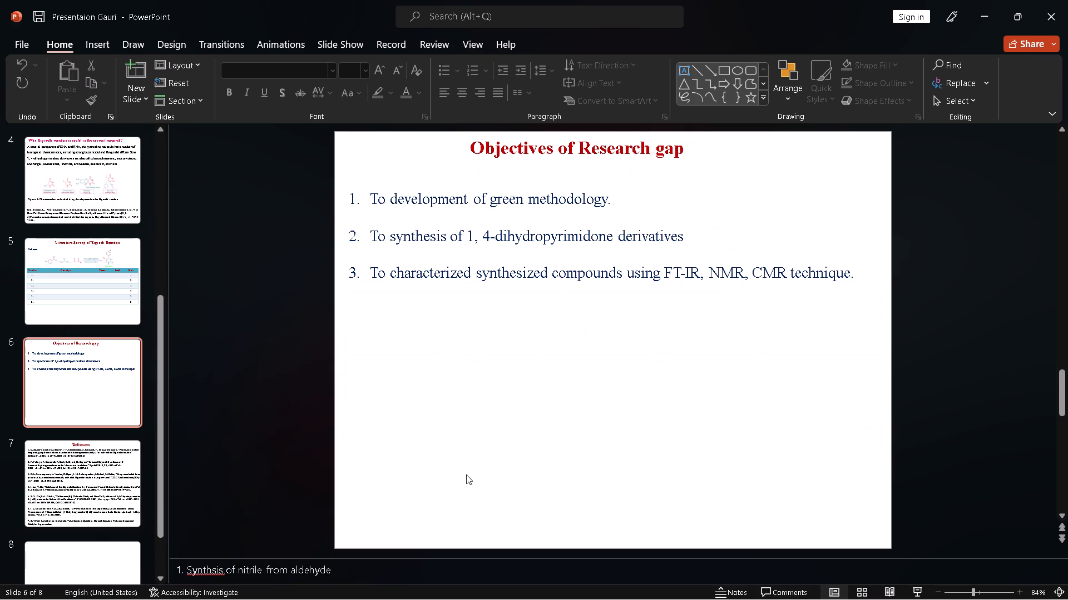
scroll(466, 474, "up", 3)
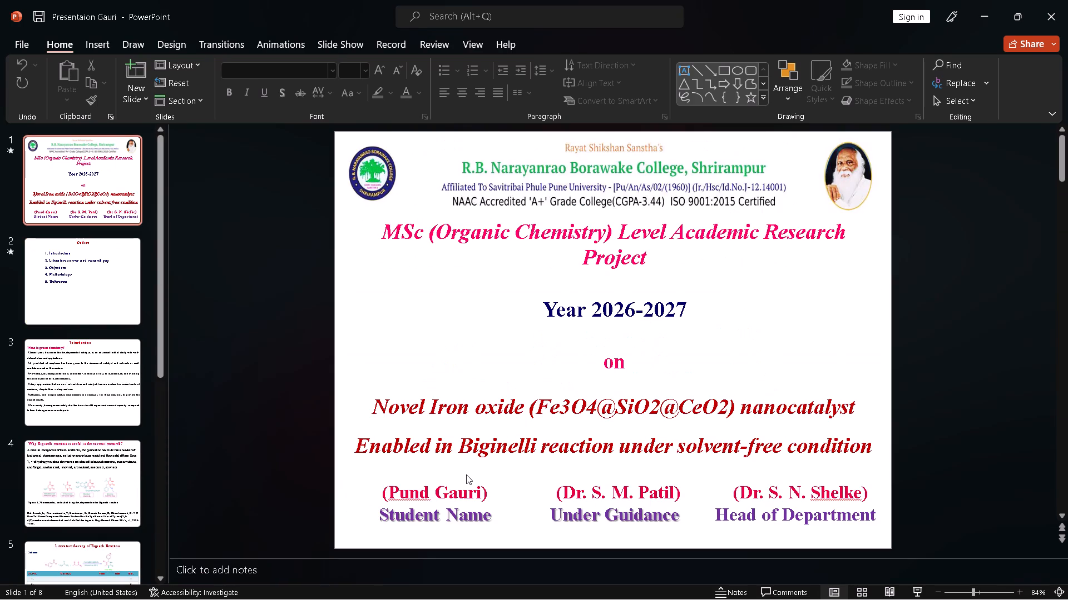
Go through the slides again, examining the Introduction, the Literature Survey table and the References list.
scroll(466, 474, "down", 1)
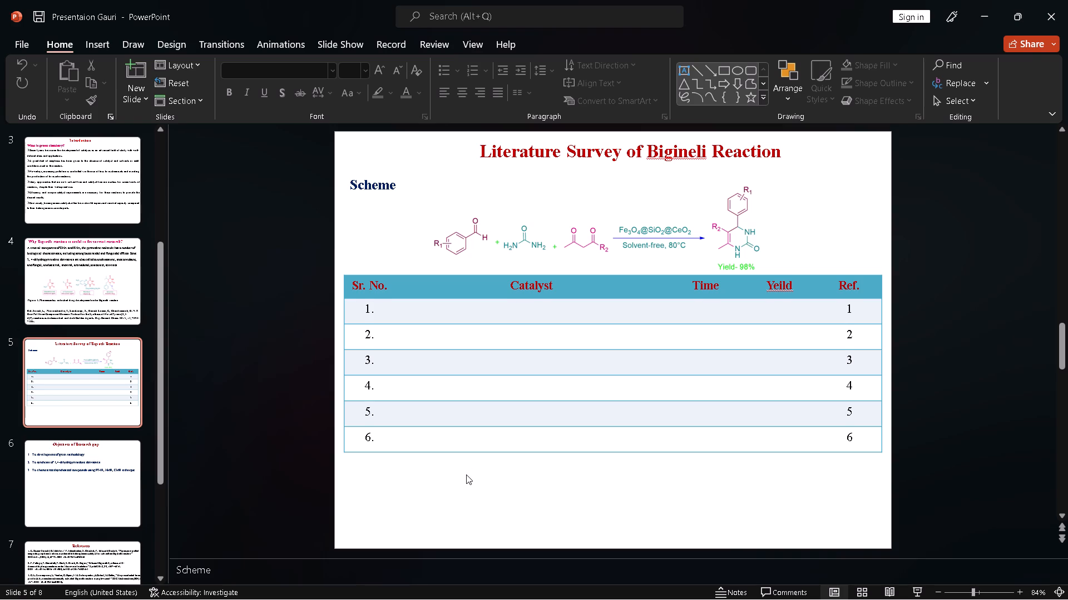
scroll(466, 474, "down", 7)
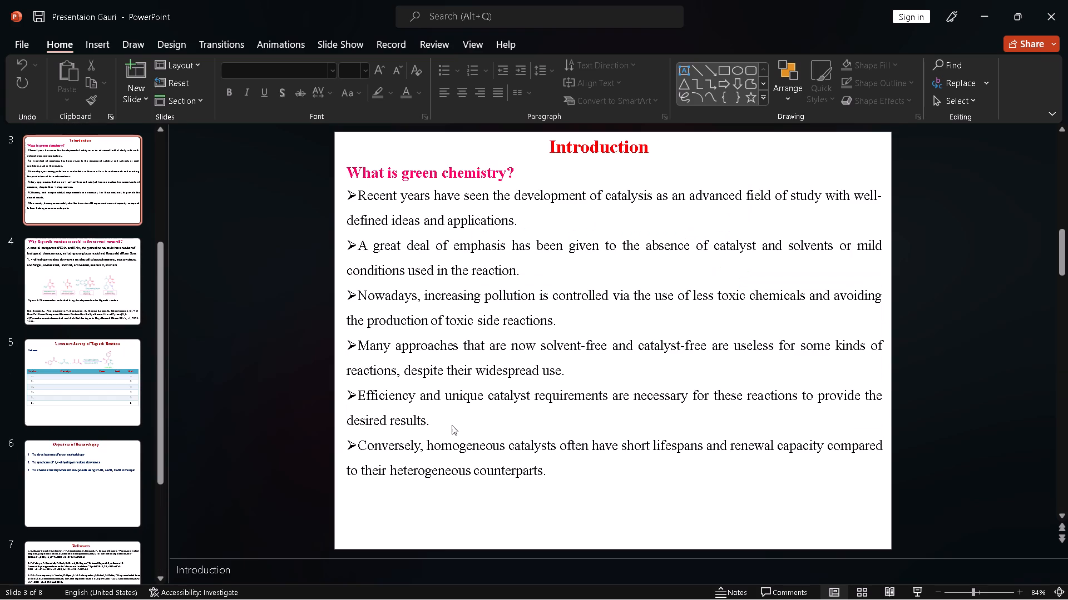
scroll(452, 424, "down", 2)
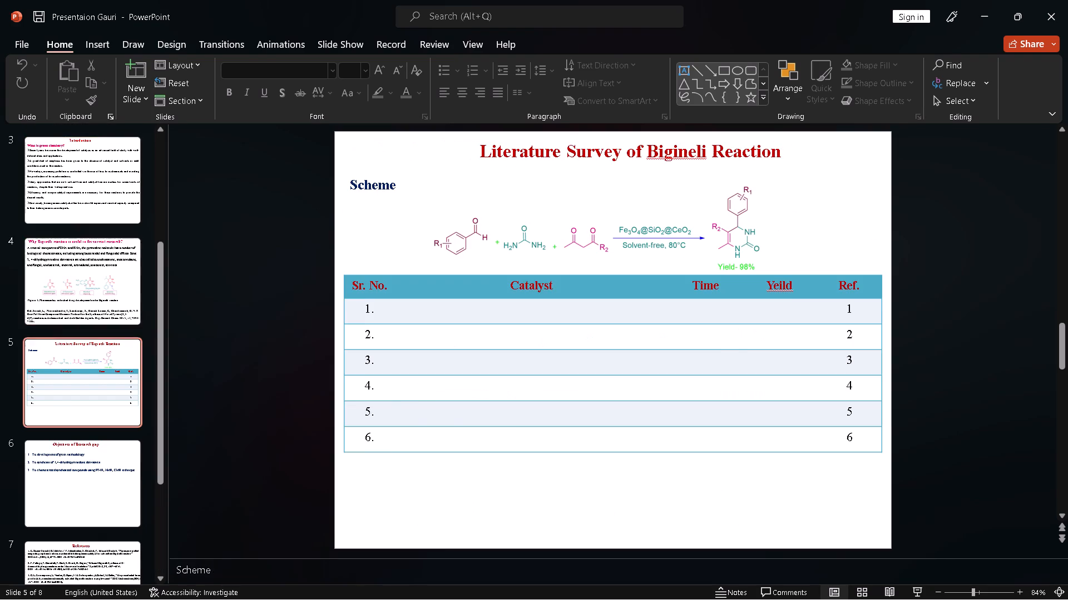
scroll(452, 424, "down", 1)
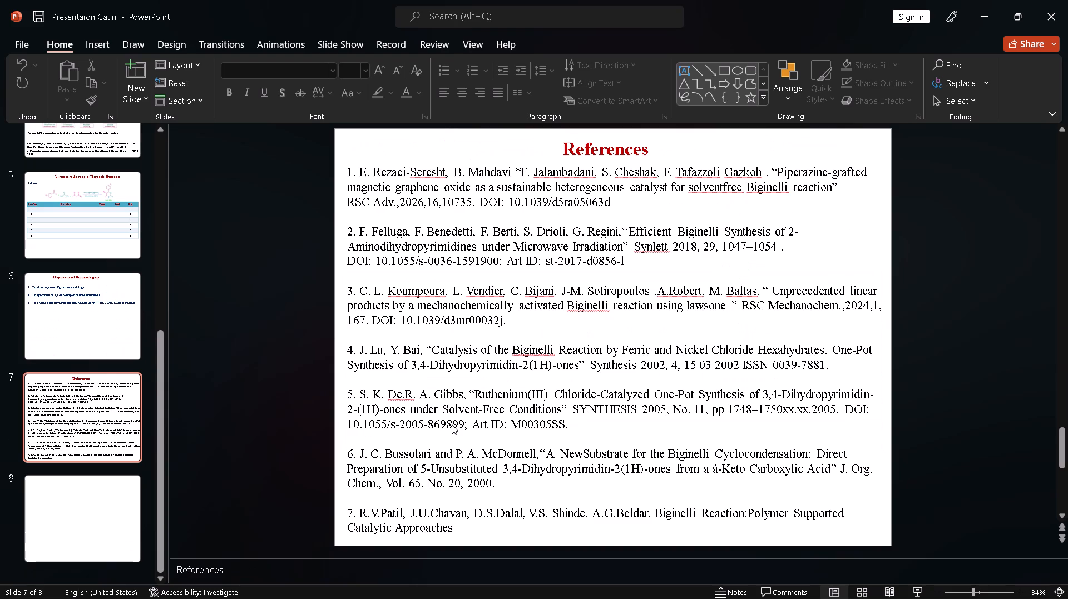
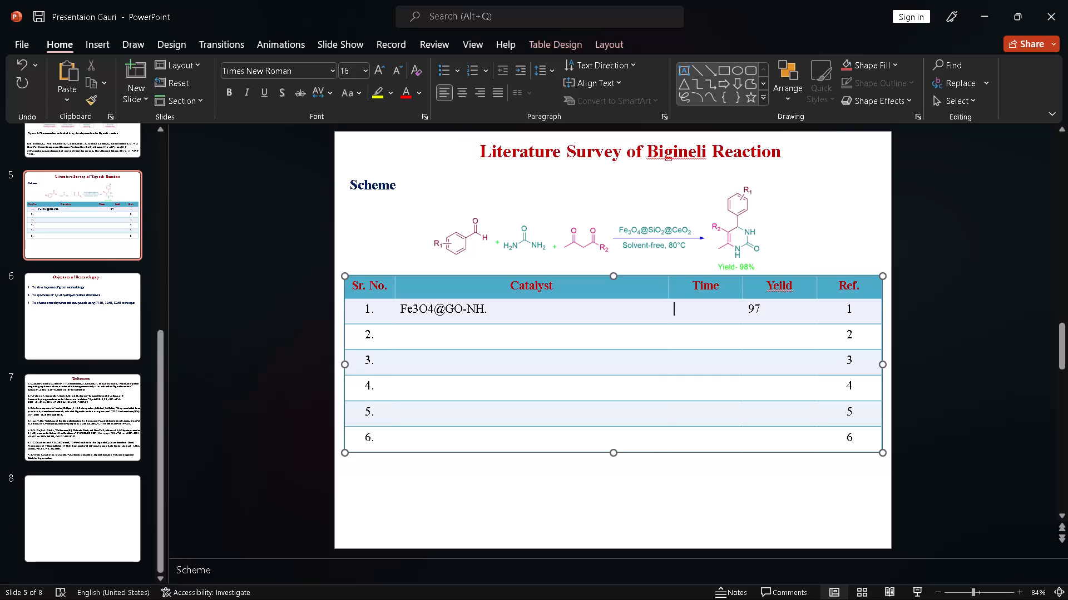
Enter 75 min as the reaction time for the first catalyst in the literature survey table.
key("7")
key("5")
key("m")
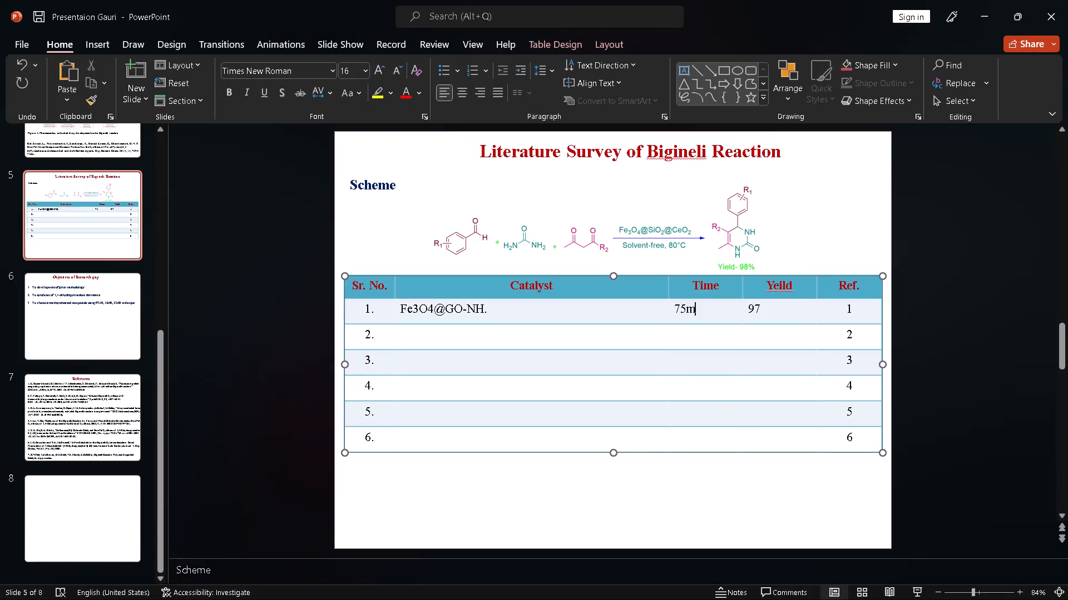
key("i")
key("n")
left_click(681, 304)
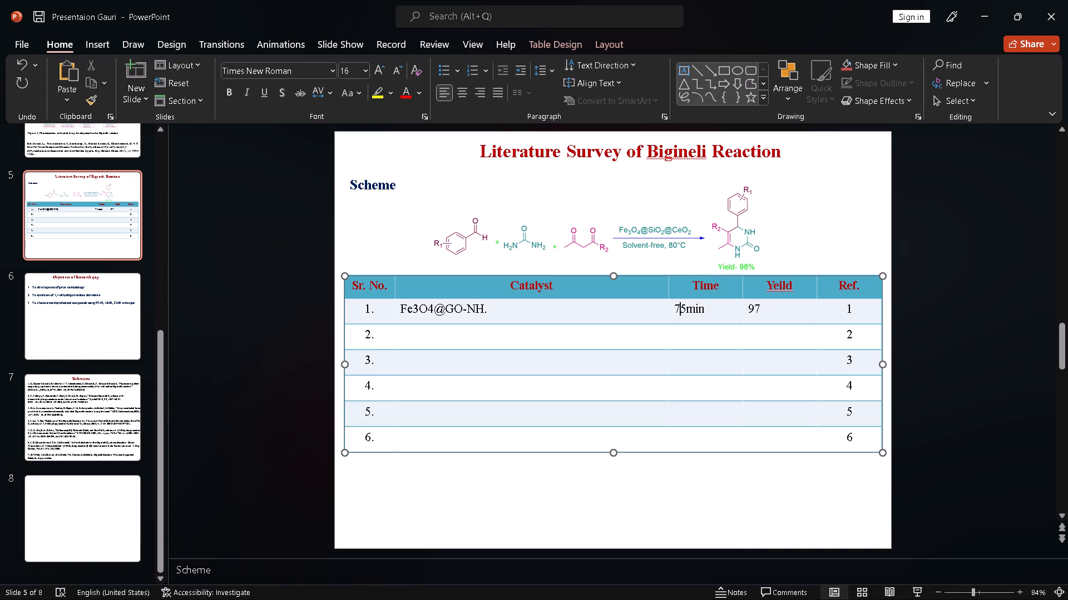
left_click(689, 308)
key("space")
Shift the 75 min entry toward the middle of its Time cell with four leading spaces.
left_click(675, 302)
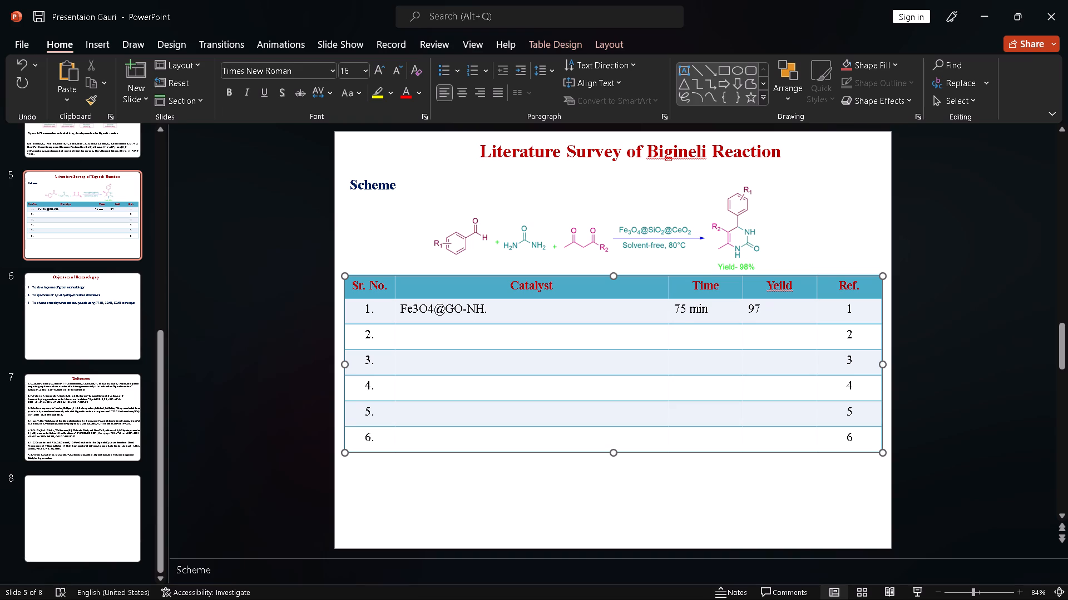
left_click(675, 303)
left_click(678, 316)
left_click(669, 307)
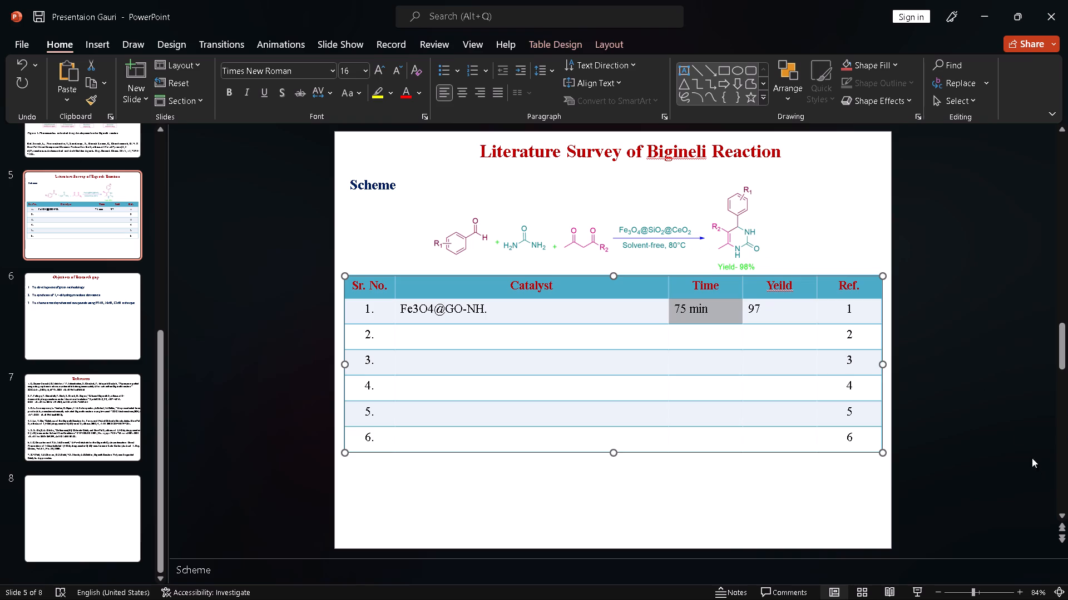
left_click(1011, 421)
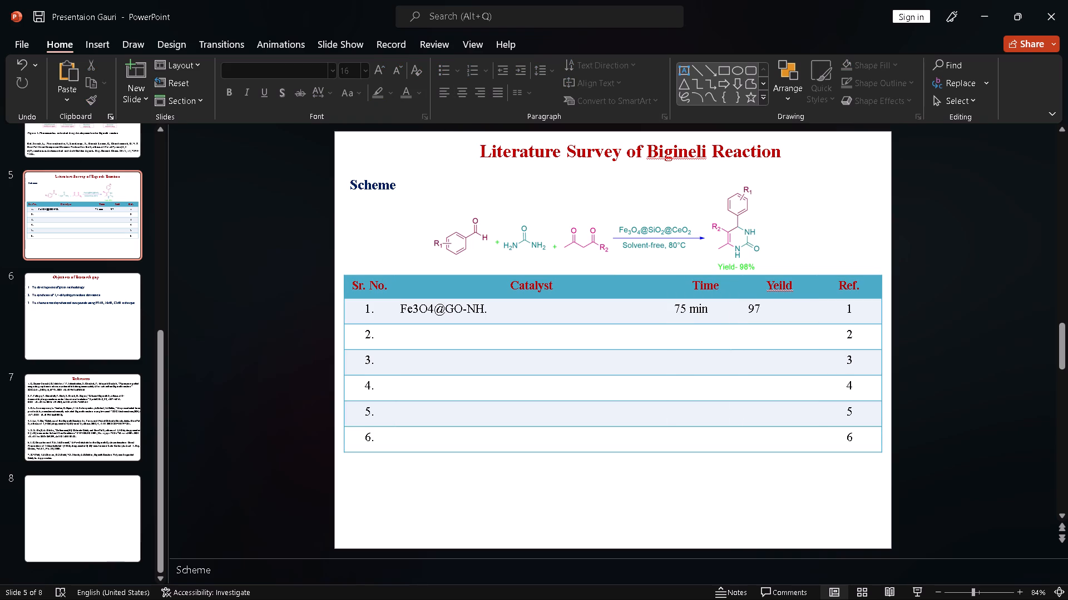
left_click(715, 304)
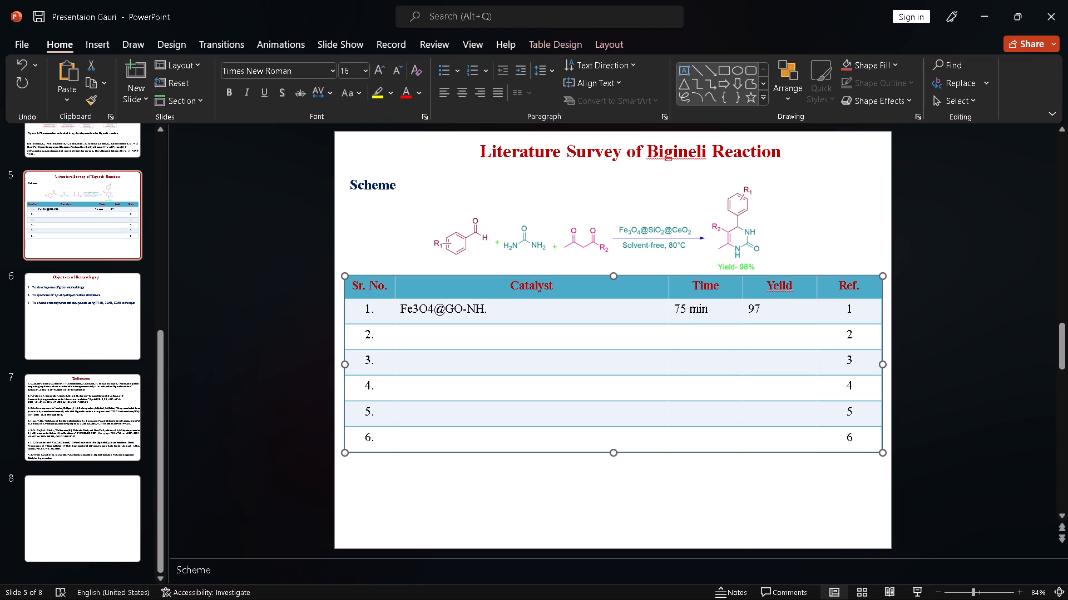
left_click(713, 313)
key("Left")
key("Left")
key("Left")
key("Left")
key("Left")
key("Left")
key("space")
key("space")
key("space")
key("space")
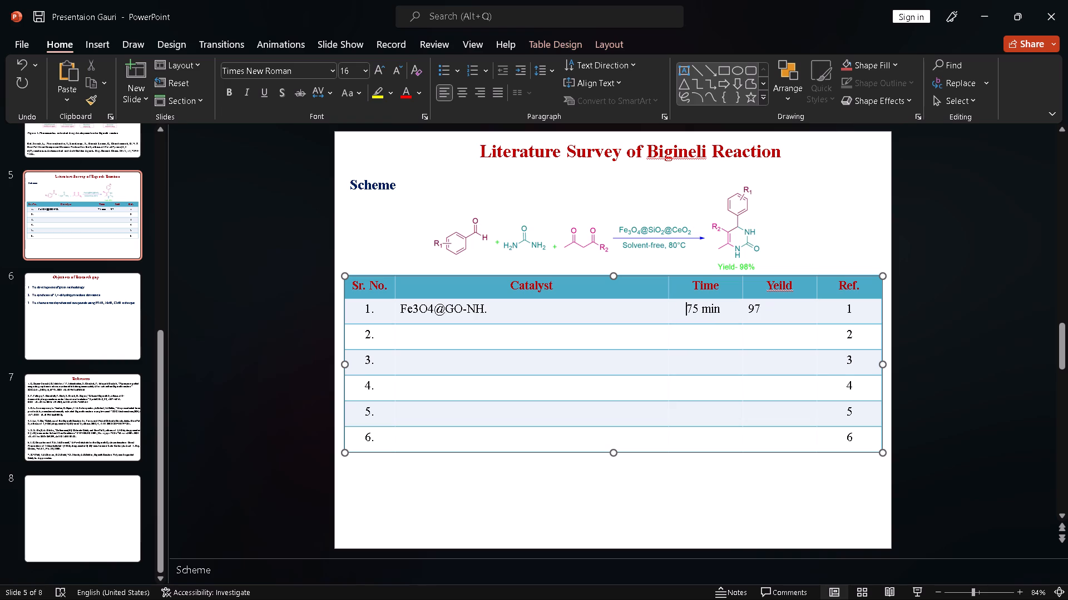
Shift the first catalyst's yield value toward the middle of its cell with seven leading spaces.
key("Right")
key("Right")
key("Right")
key("Right")
key("Right")
key("Right")
key("Right")
key("Right")
key("Right")
key("Left")
key("Left")
key("space")
key("space")
key("space")
key("space")
key("space")
key("space")
key("space")
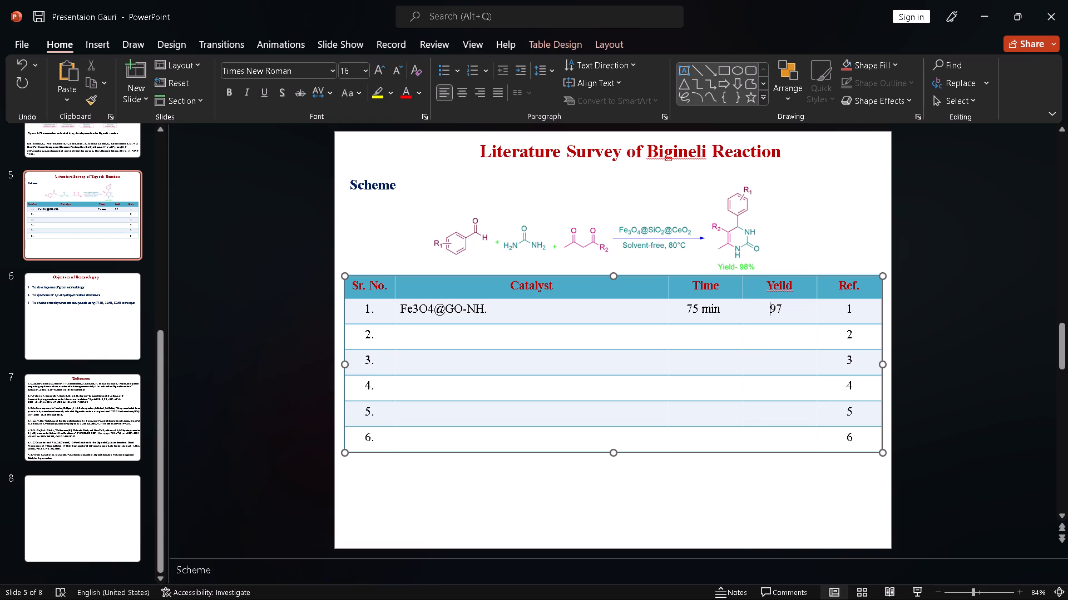
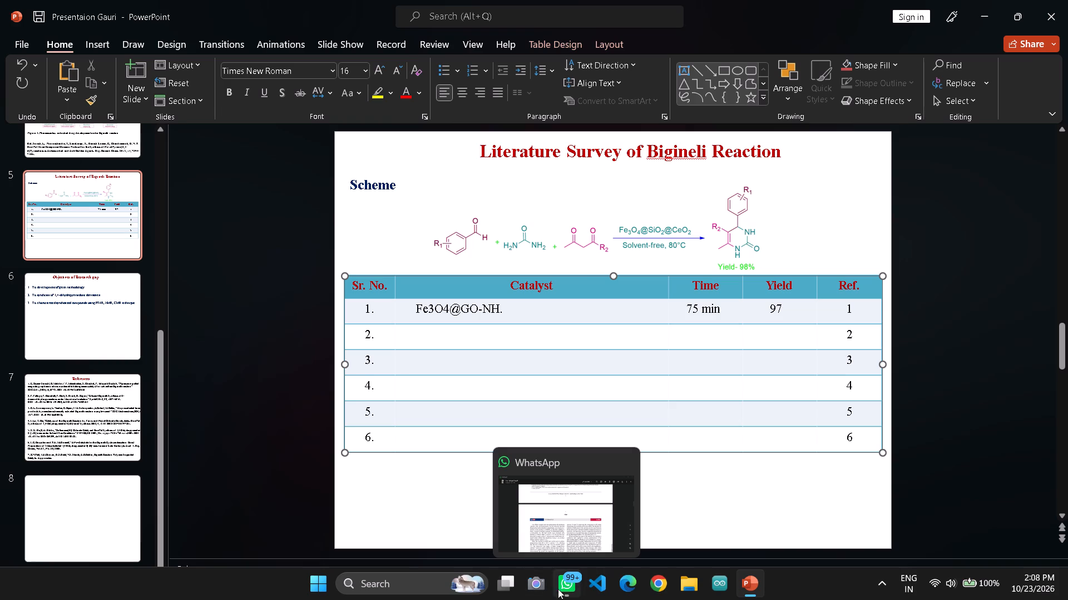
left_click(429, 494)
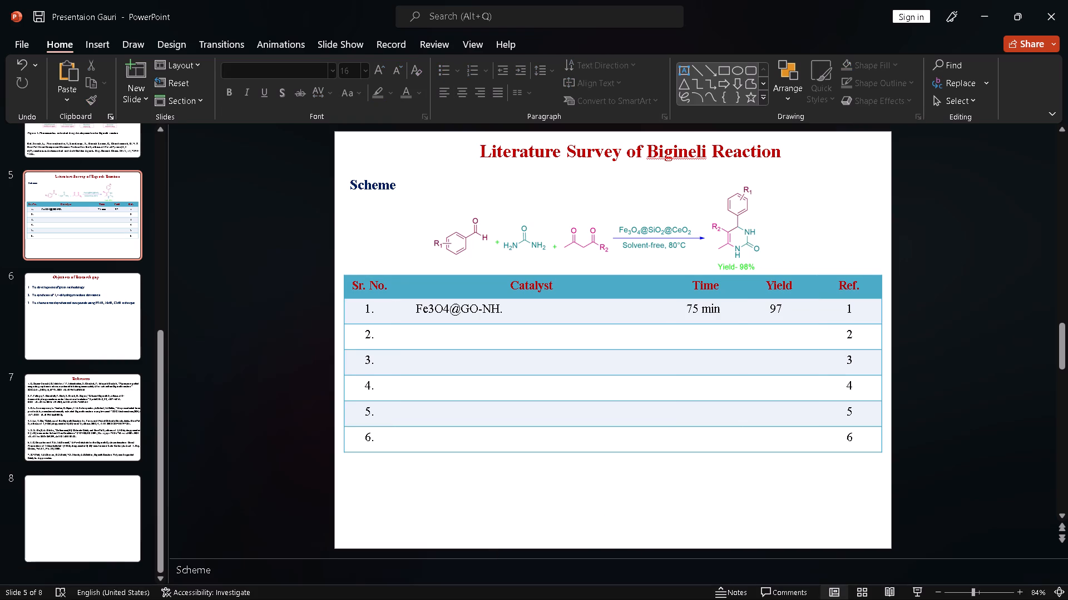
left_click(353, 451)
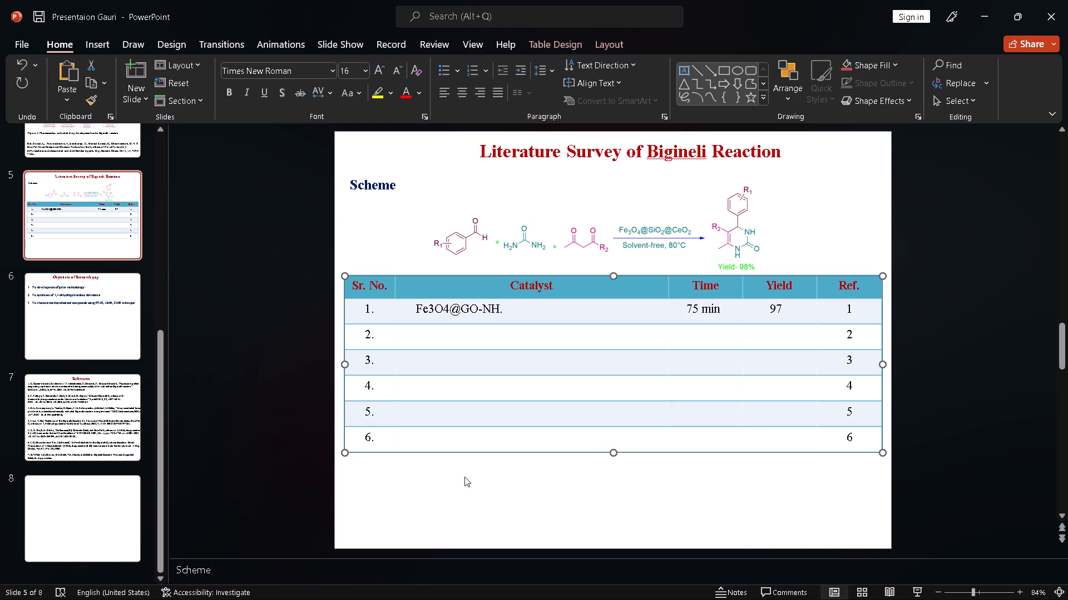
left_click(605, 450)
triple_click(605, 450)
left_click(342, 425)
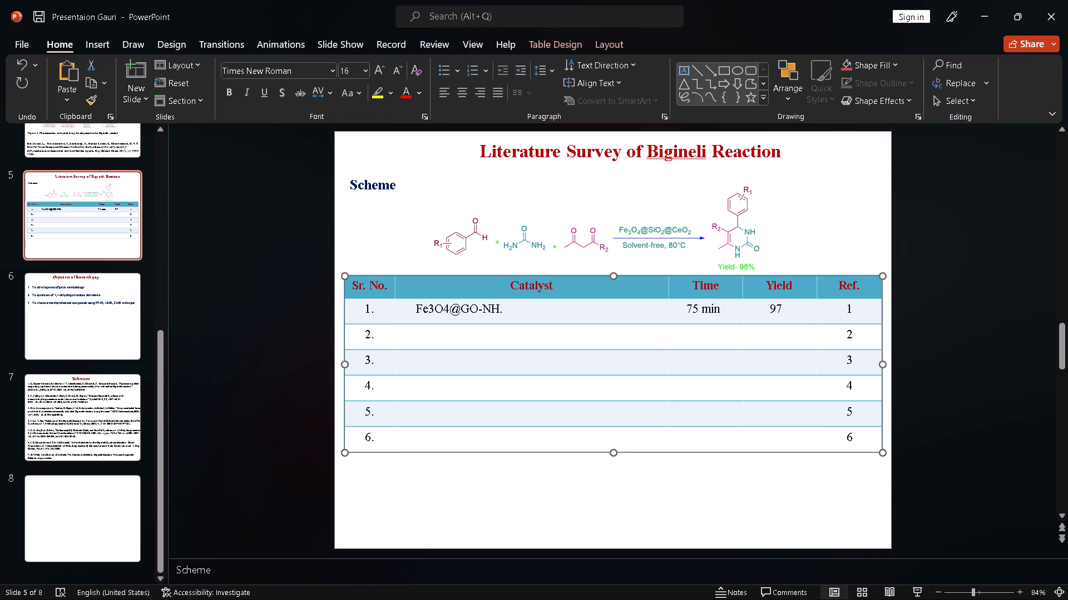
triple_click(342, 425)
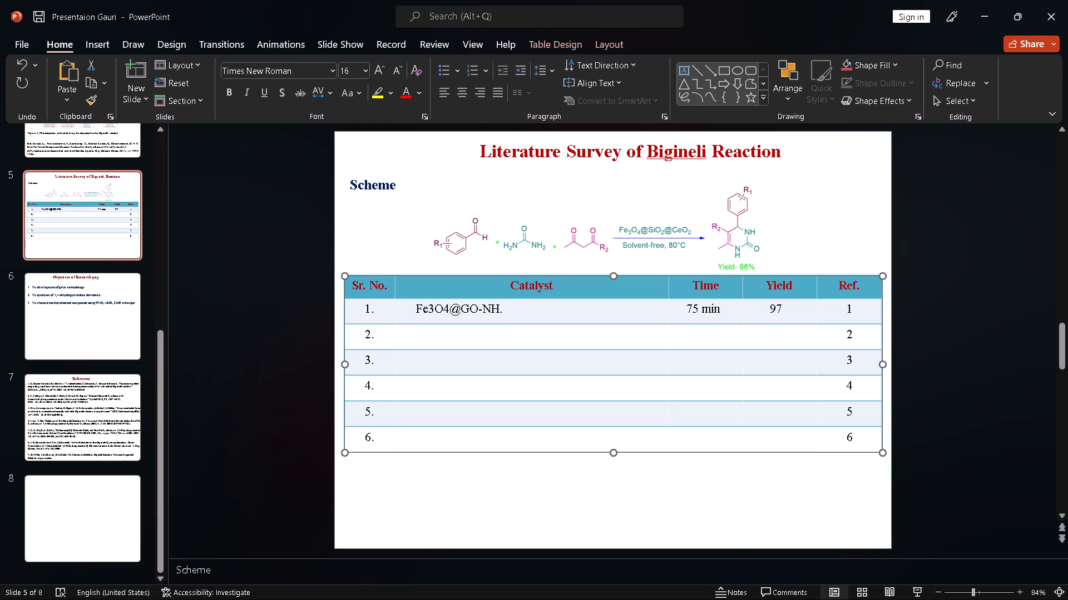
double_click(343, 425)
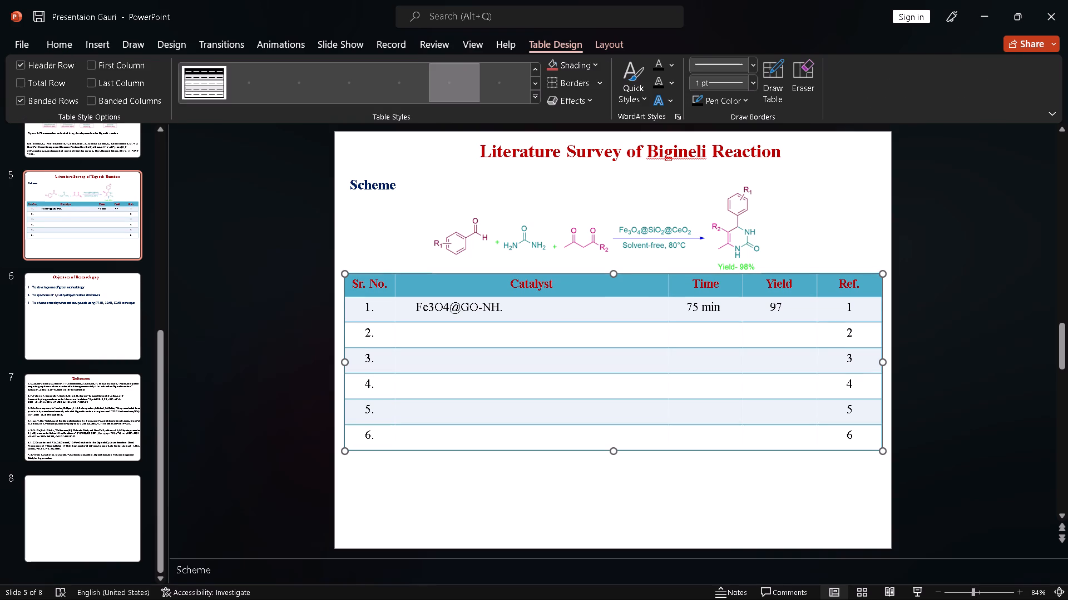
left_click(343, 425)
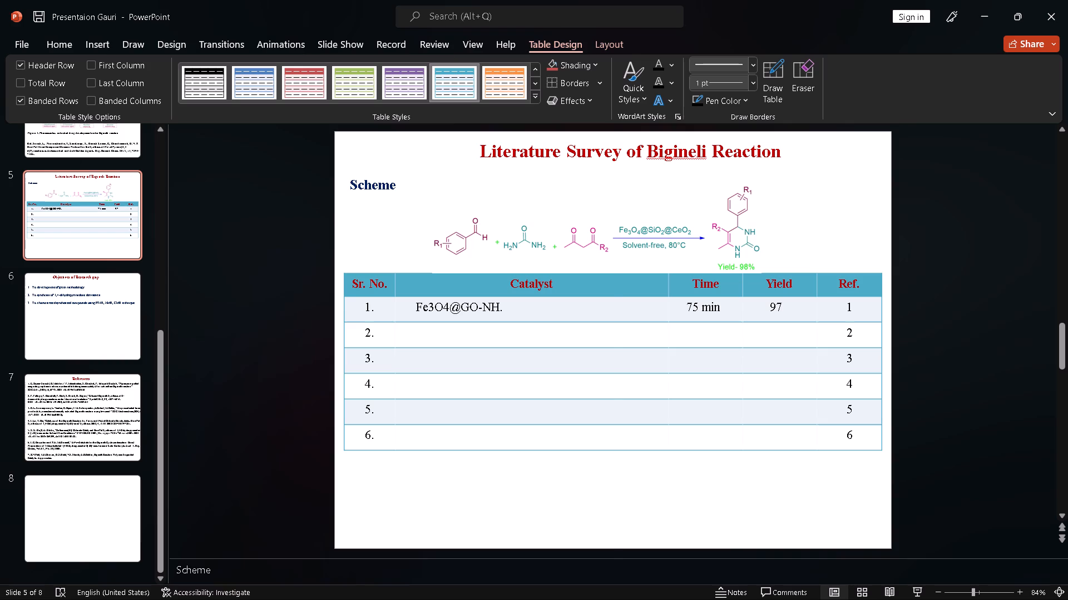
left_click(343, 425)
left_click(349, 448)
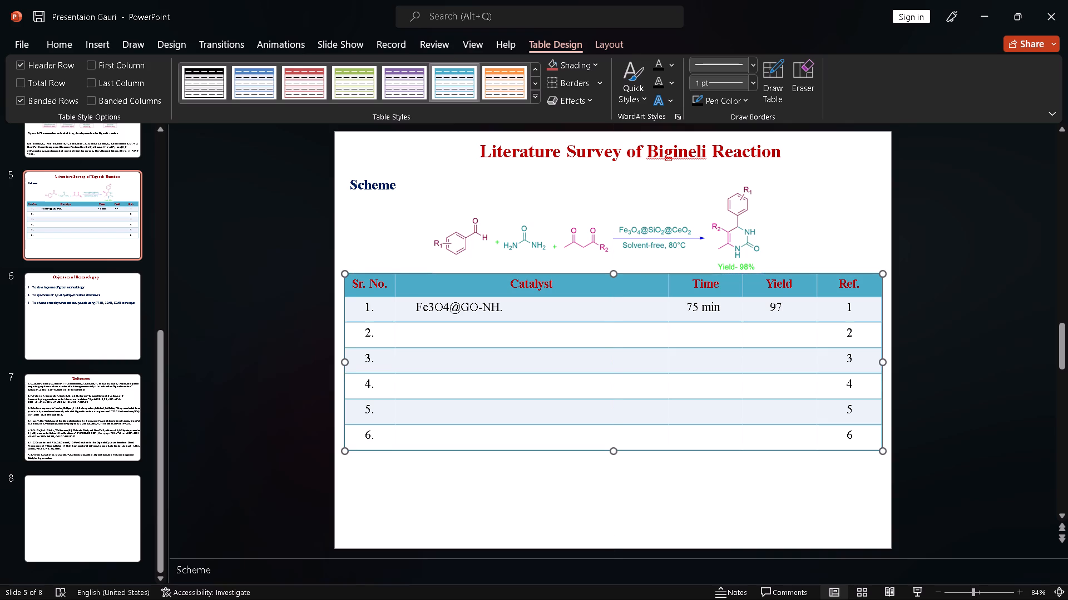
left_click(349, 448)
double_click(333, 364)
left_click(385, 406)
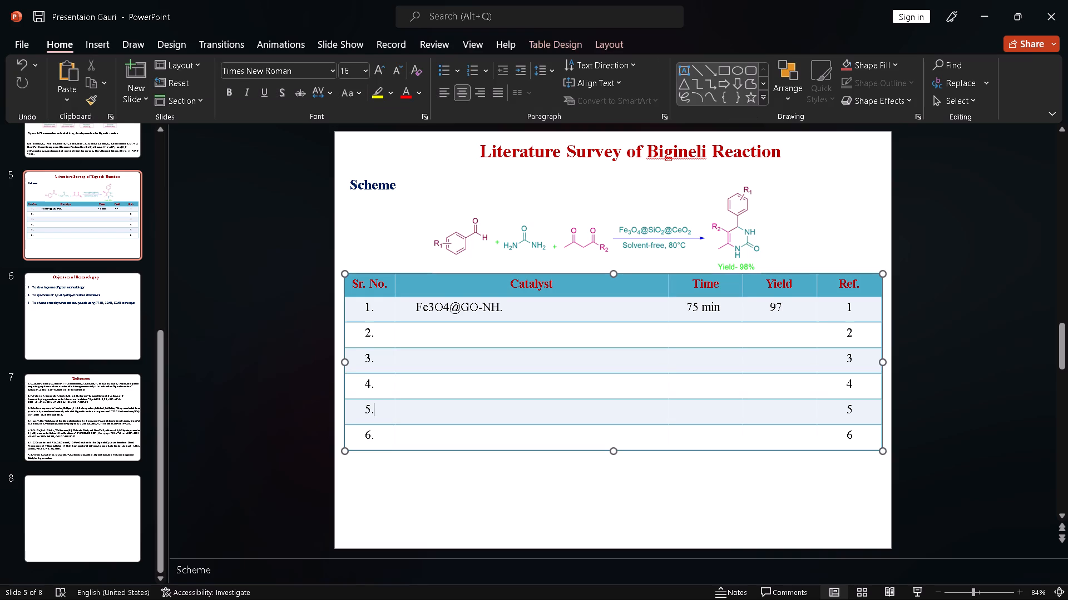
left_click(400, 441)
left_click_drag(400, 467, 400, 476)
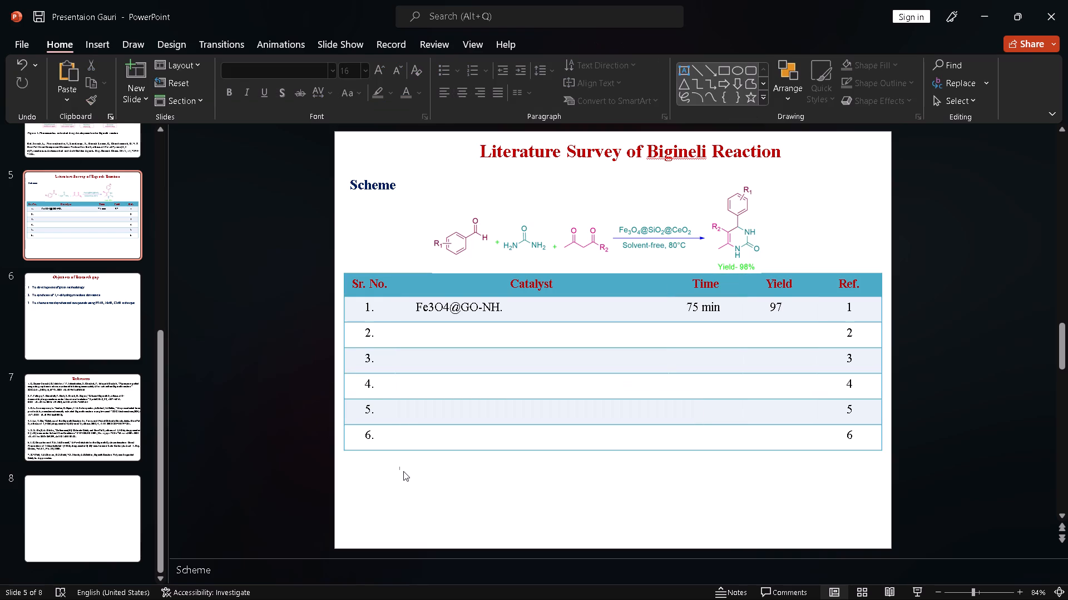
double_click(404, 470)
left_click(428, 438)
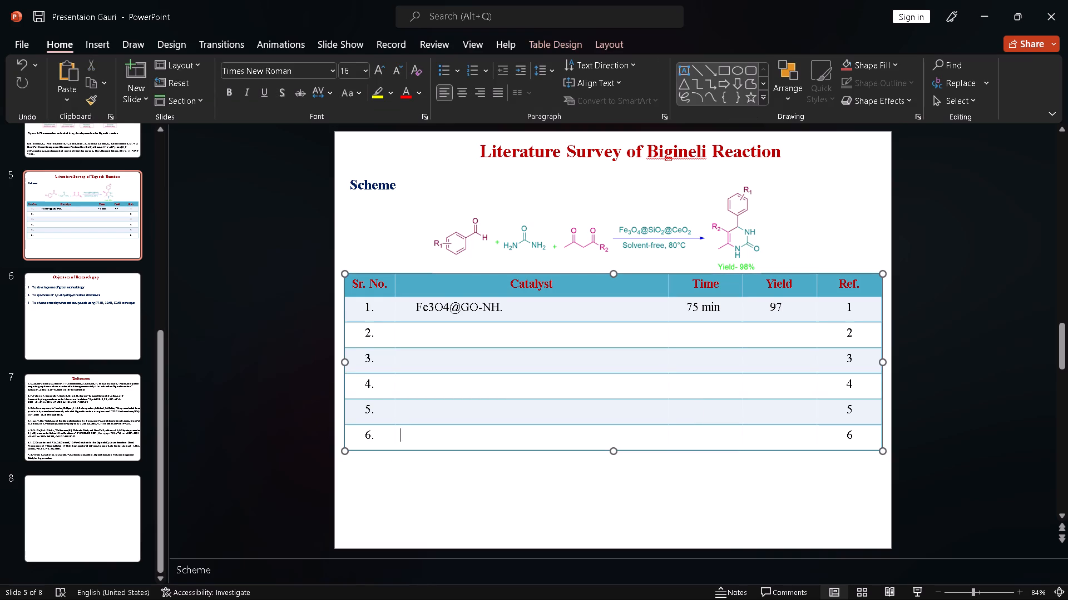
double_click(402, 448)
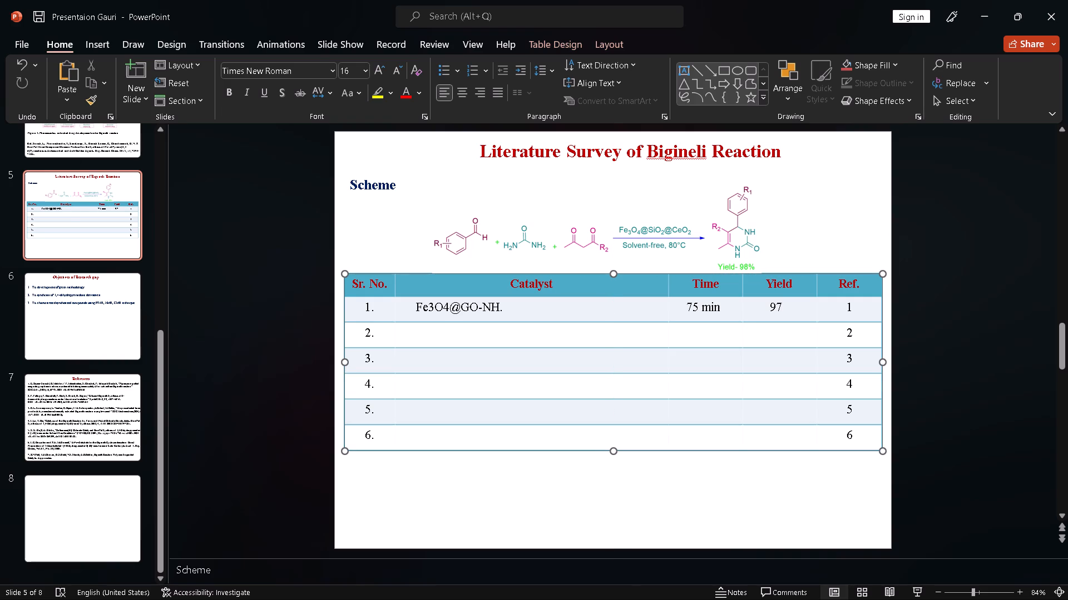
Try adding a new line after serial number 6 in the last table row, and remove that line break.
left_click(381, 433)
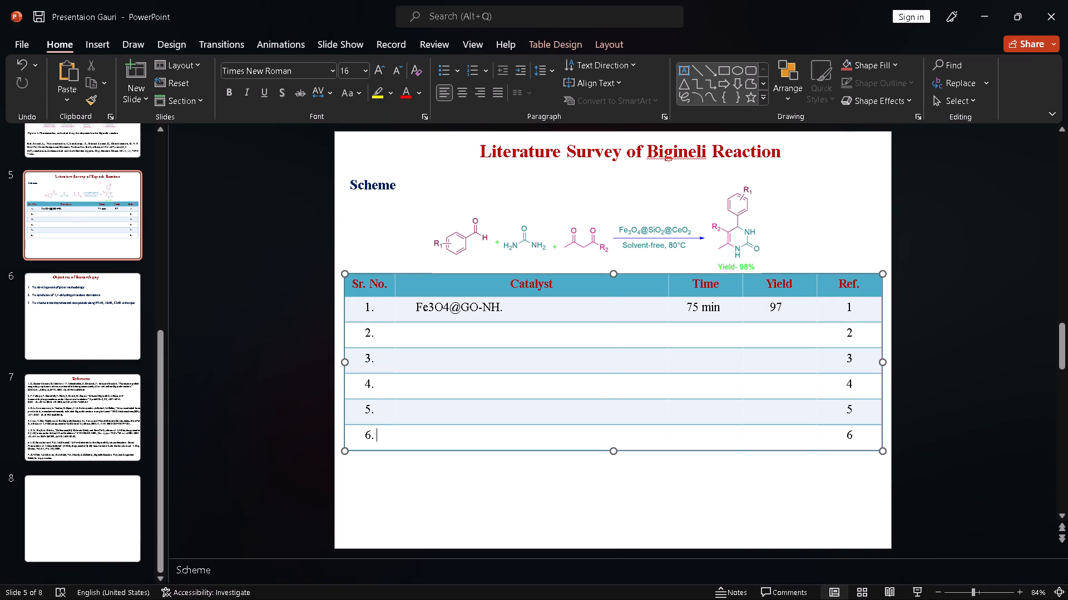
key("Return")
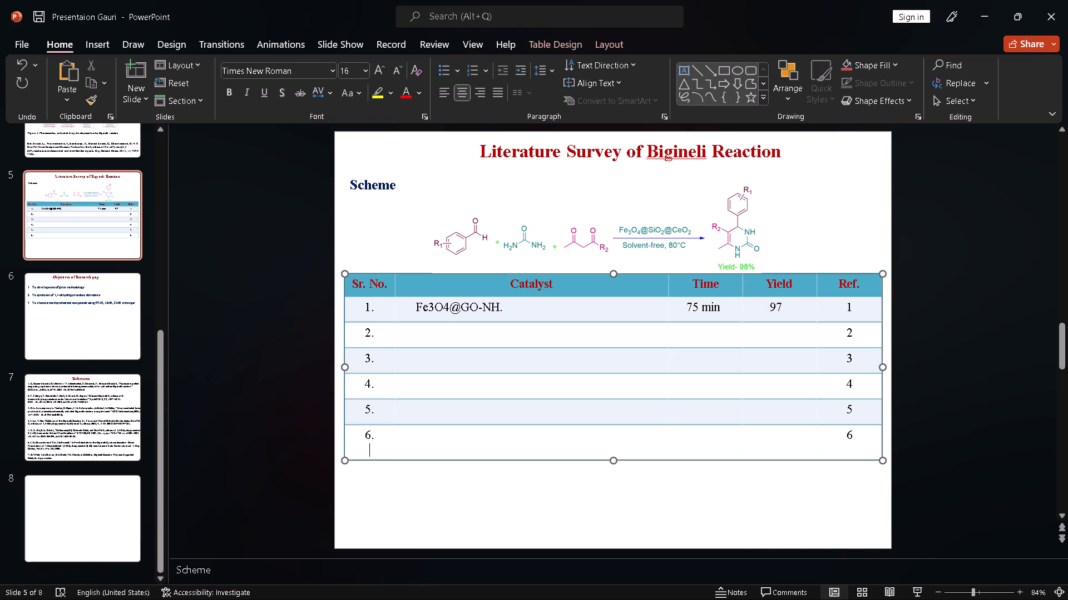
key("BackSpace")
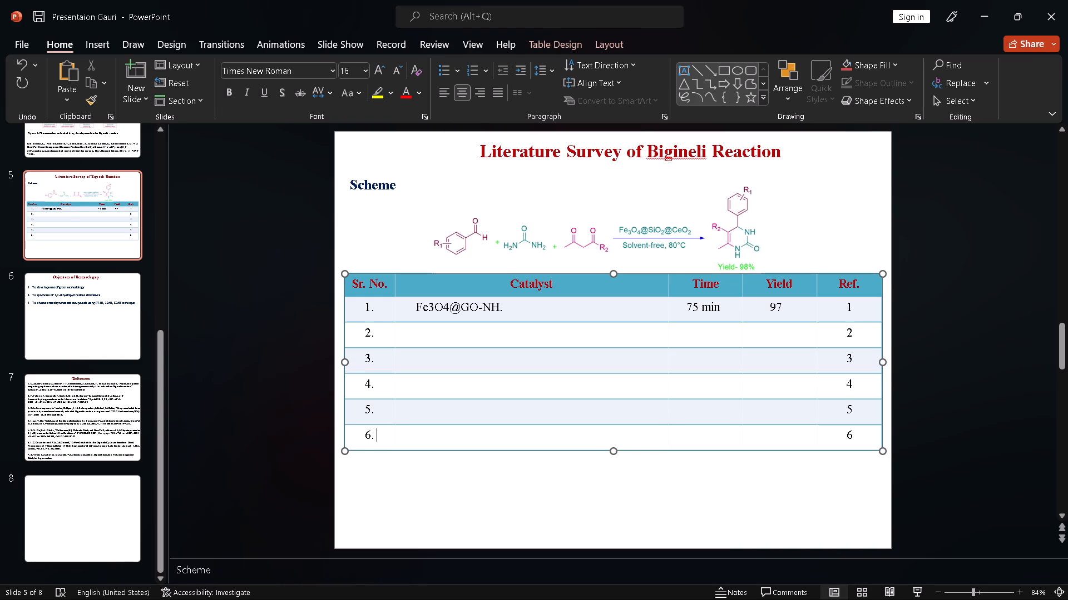
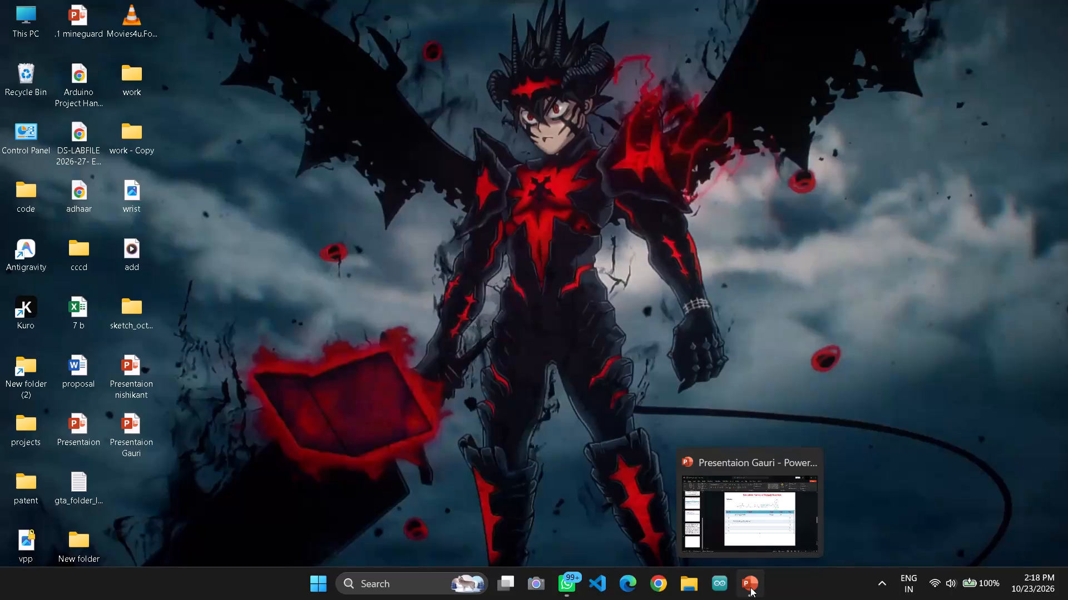
Return to the Presentaion Gauri slides and paste Hennotannic acid as the catalyst for serial number 4 in the survey table.
left_click(750, 543)
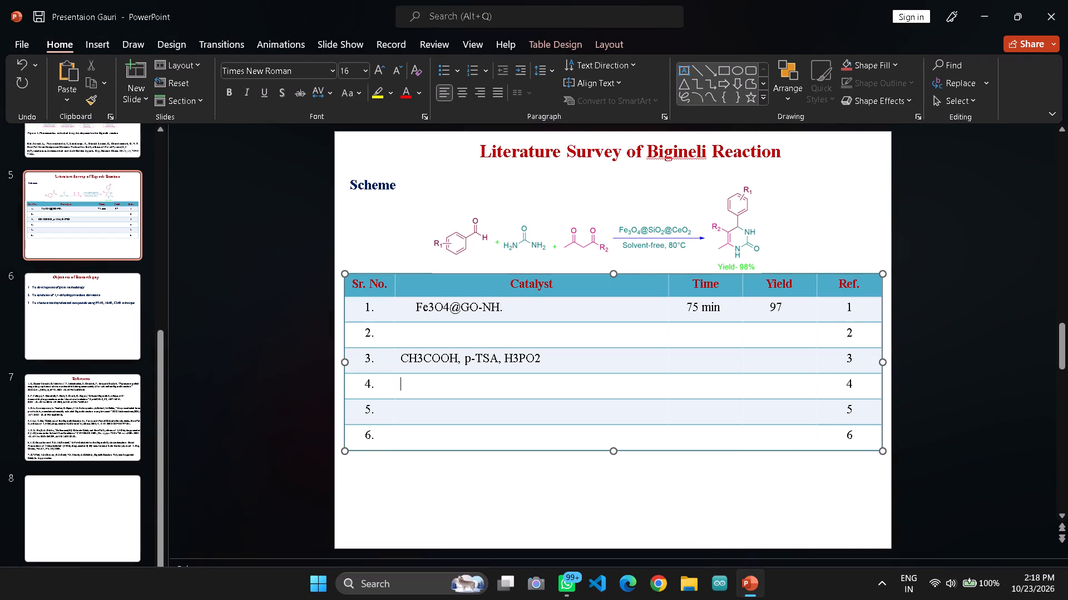
right_click(402, 390)
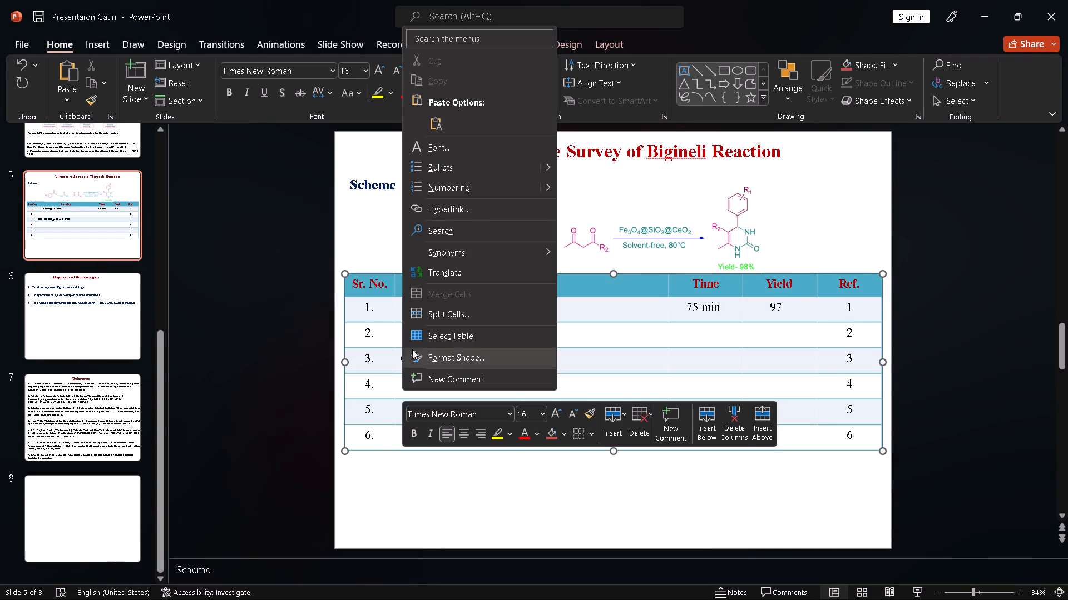
left_click(439, 121)
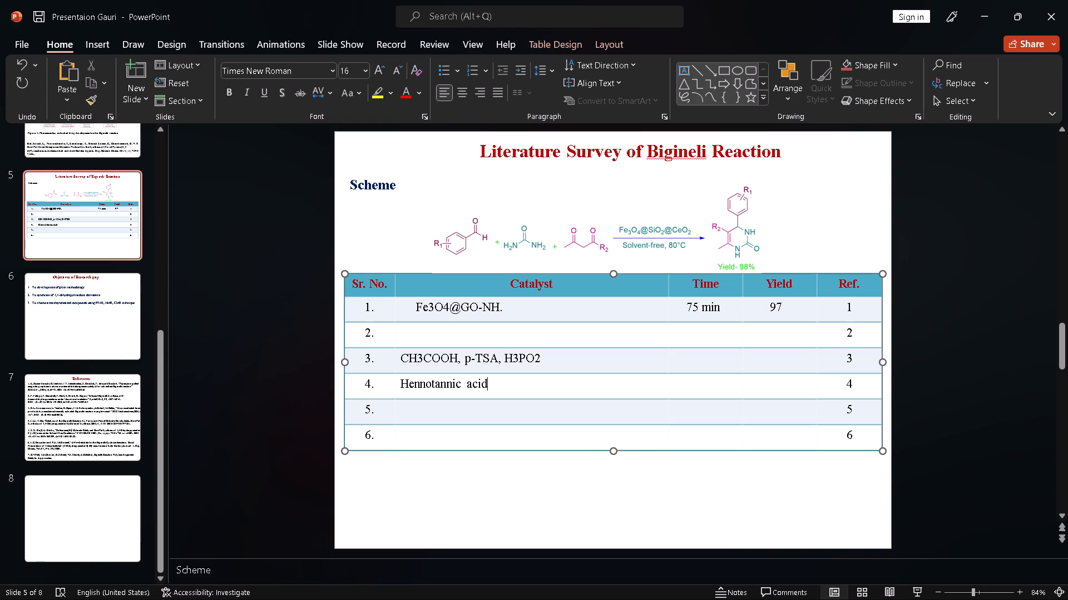
Delete the catalyst text CH3COOH, p-TSA, H3PO2 from the serial number 3 row of the literature survey table.
left_click_drag(538, 357, 427, 342)
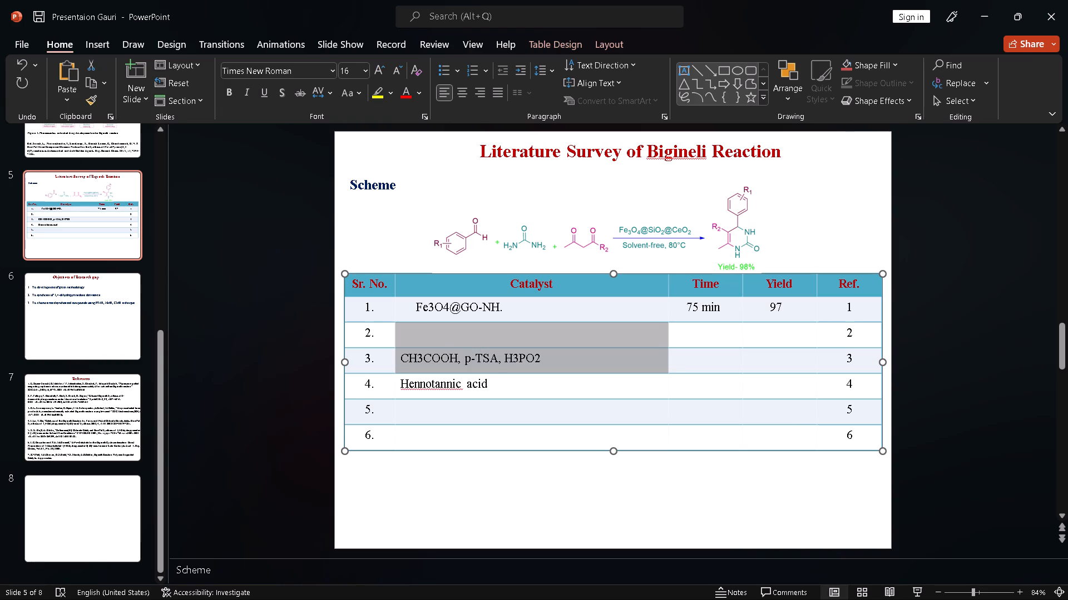
left_click_drag(427, 342, 427, 364)
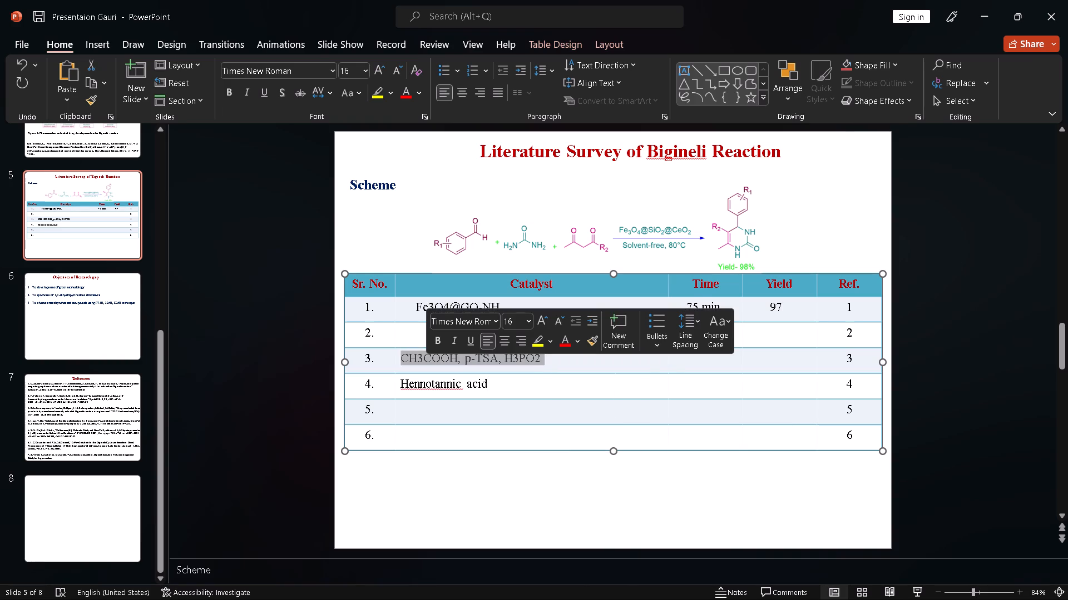
key("BackSpace")
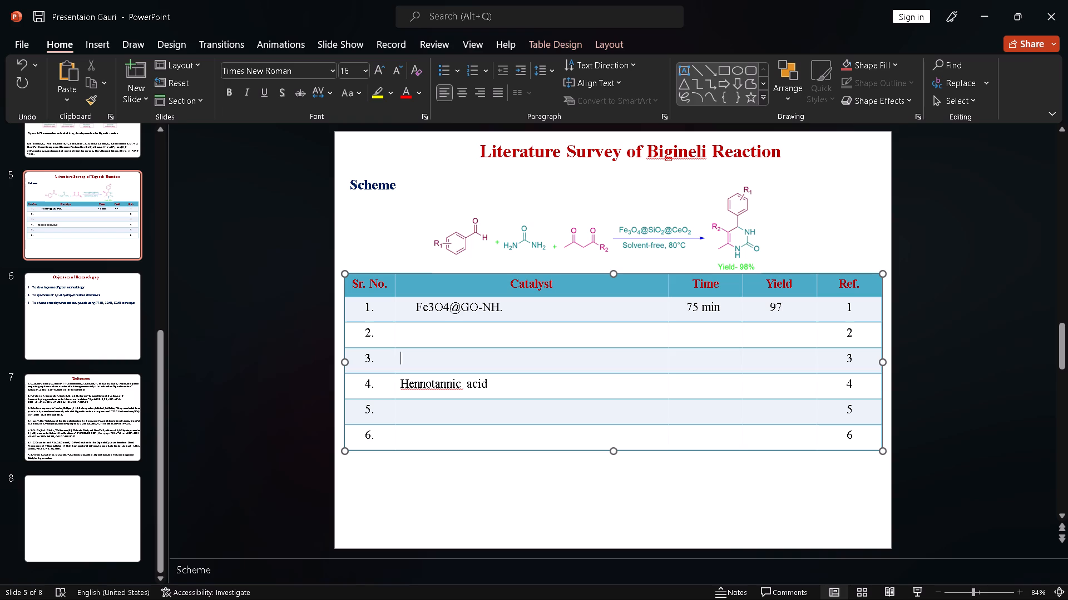
right_click(400, 360)
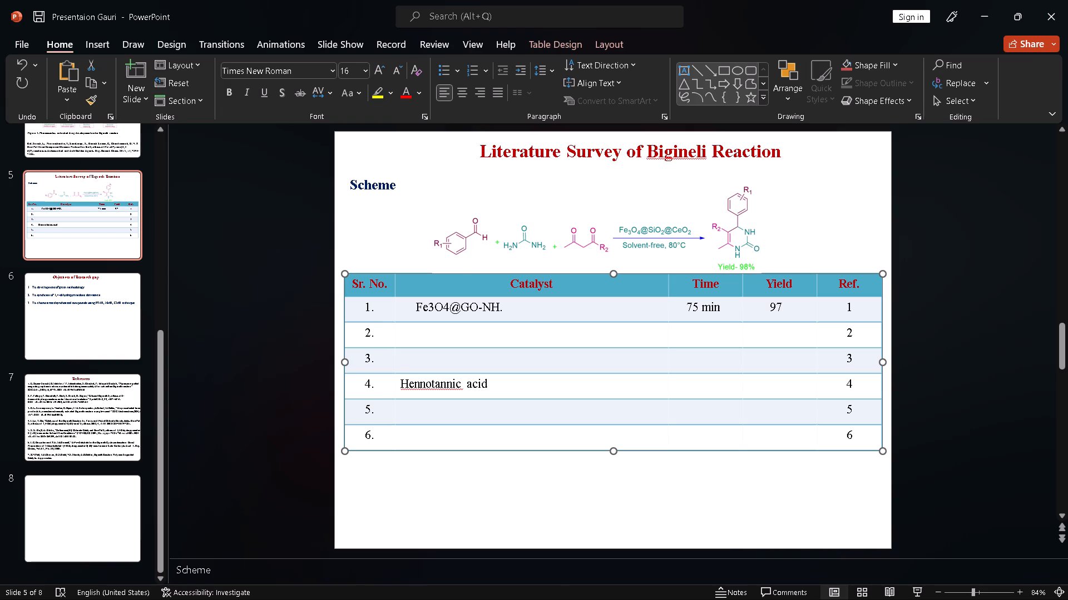
Paste Hennotannic acid as the catalyst for serial number 3 in the literature survey table.
left_click(433, 334)
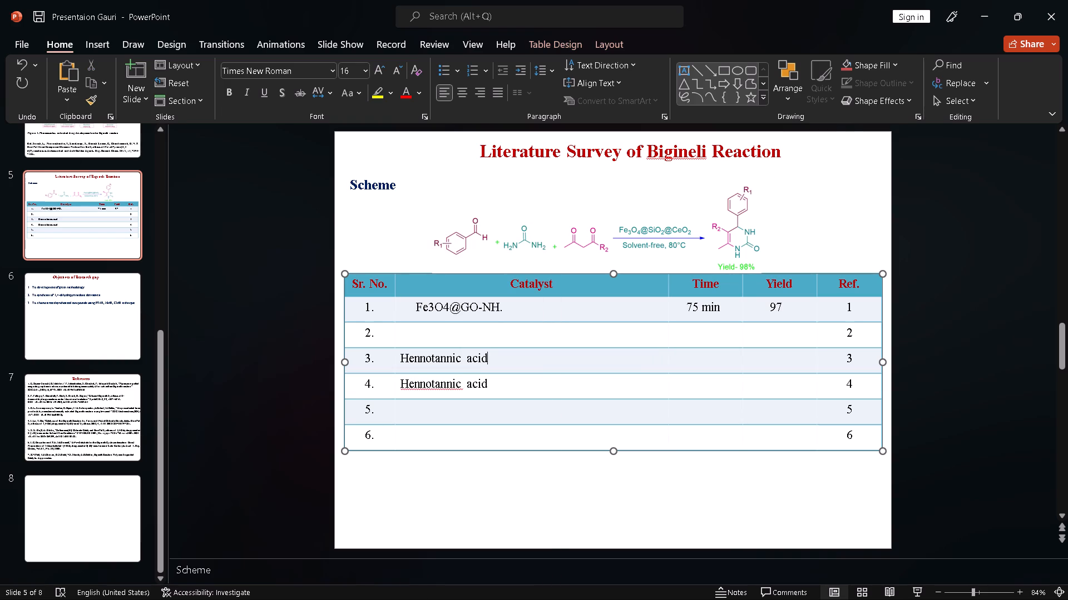
Delete the catalyst text Hennotannic acid from the serial number 4 row.
left_click_drag(398, 388, 411, 387)
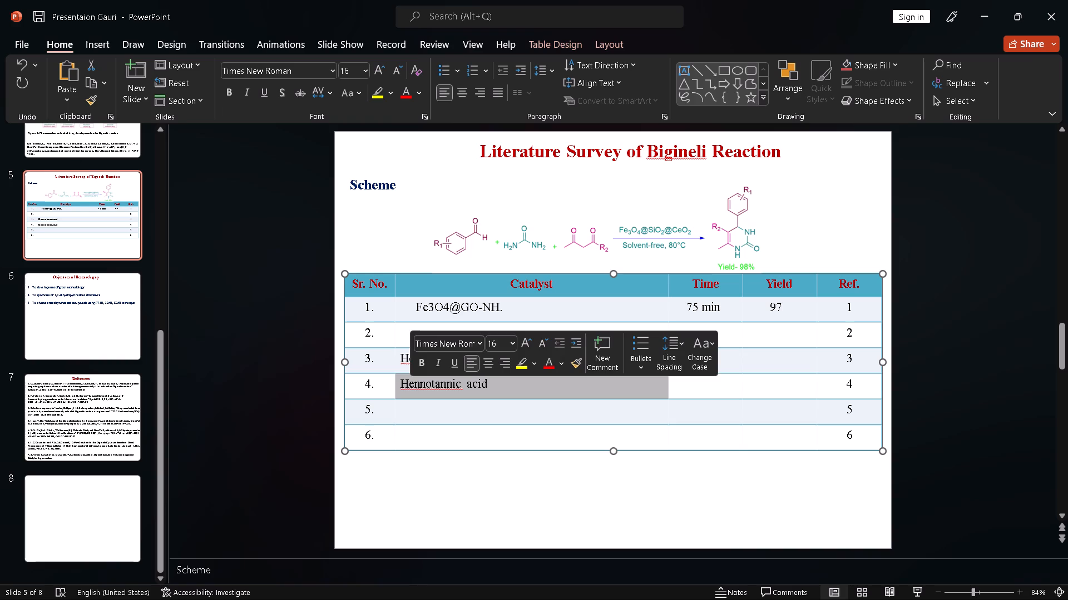
key("BackSpace")
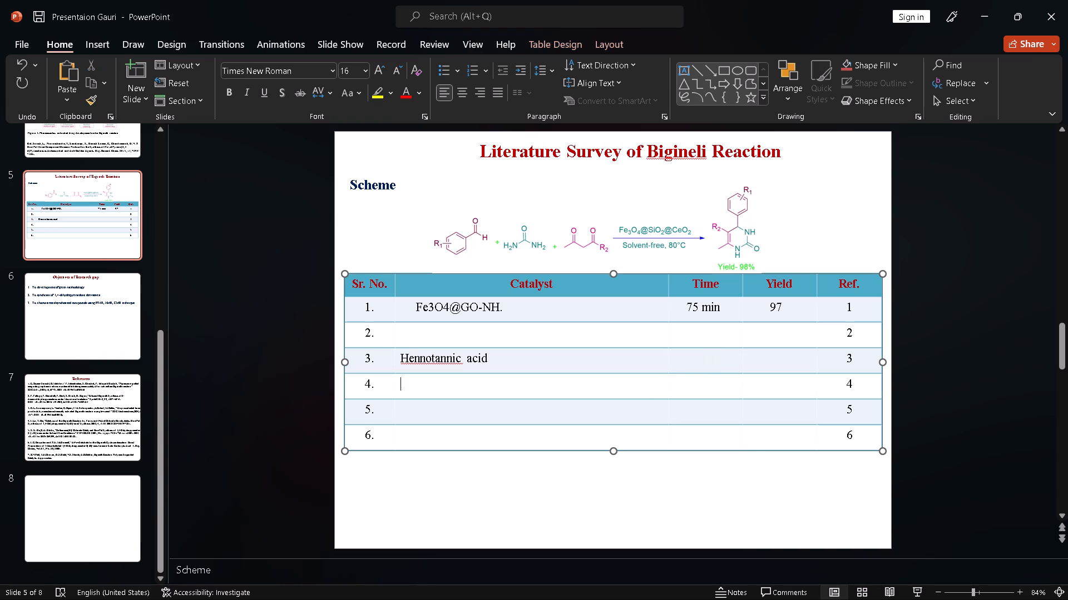
Indent the Hennotannic acid catalyst entry in the serial number 3 row with four leading spaces.
left_click(399, 357)
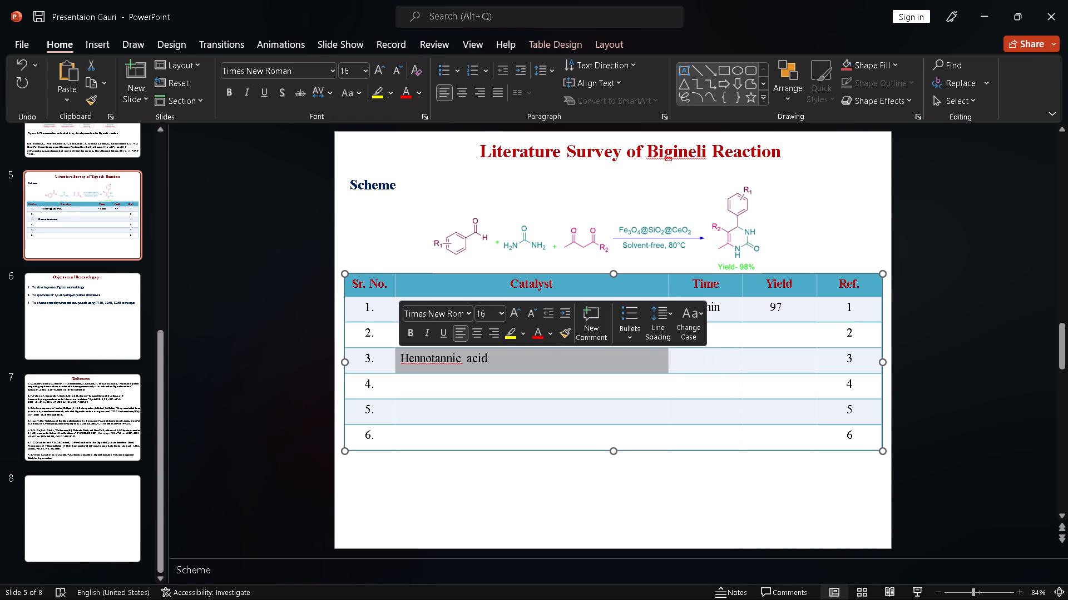
left_click(689, 371)
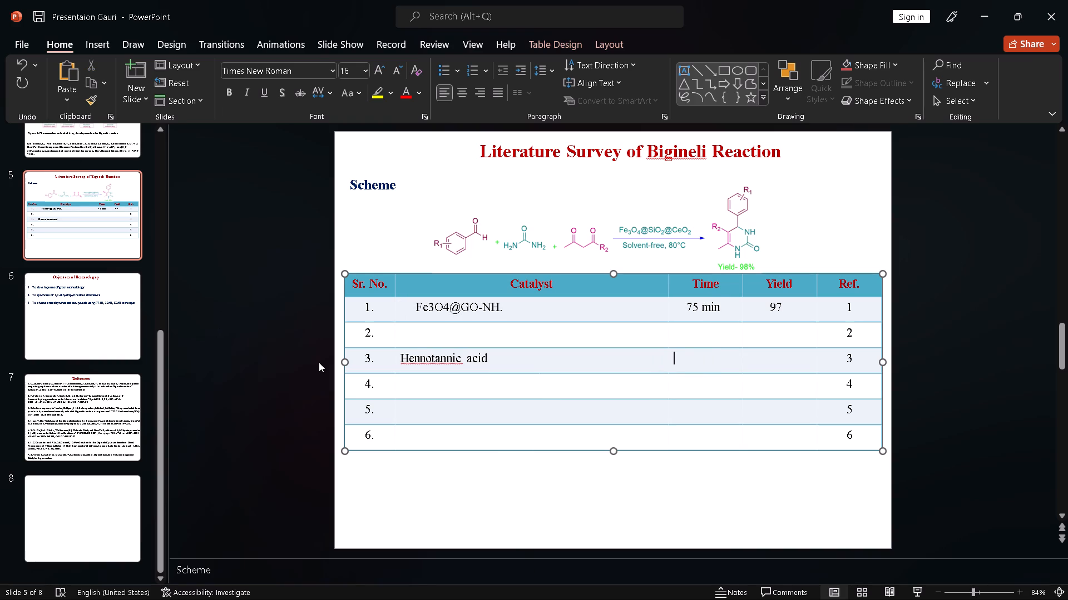
key("Left")
key("Left")
key("Left")
key("Left")
key("Left")
key("Left")
key("Left")
key("Left")
key("Left")
key("Left")
key("Left")
key("Left")
key("Left")
key("Left")
key("Left")
key("Left")
key("Left")
key("Left")
key("Left")
key("Right")
key("Right")
key("Right")
key("Left")
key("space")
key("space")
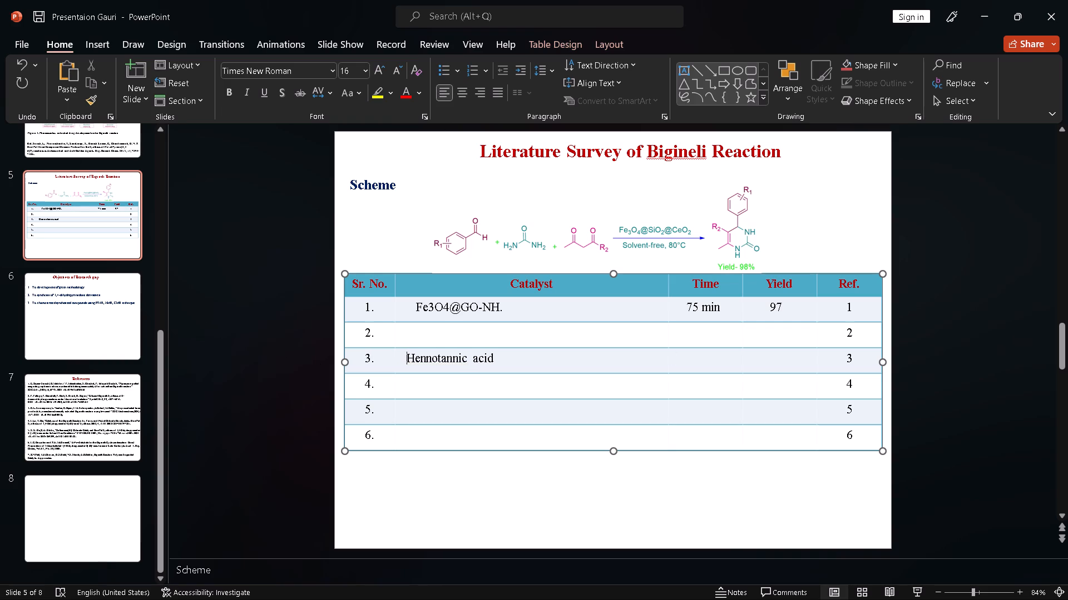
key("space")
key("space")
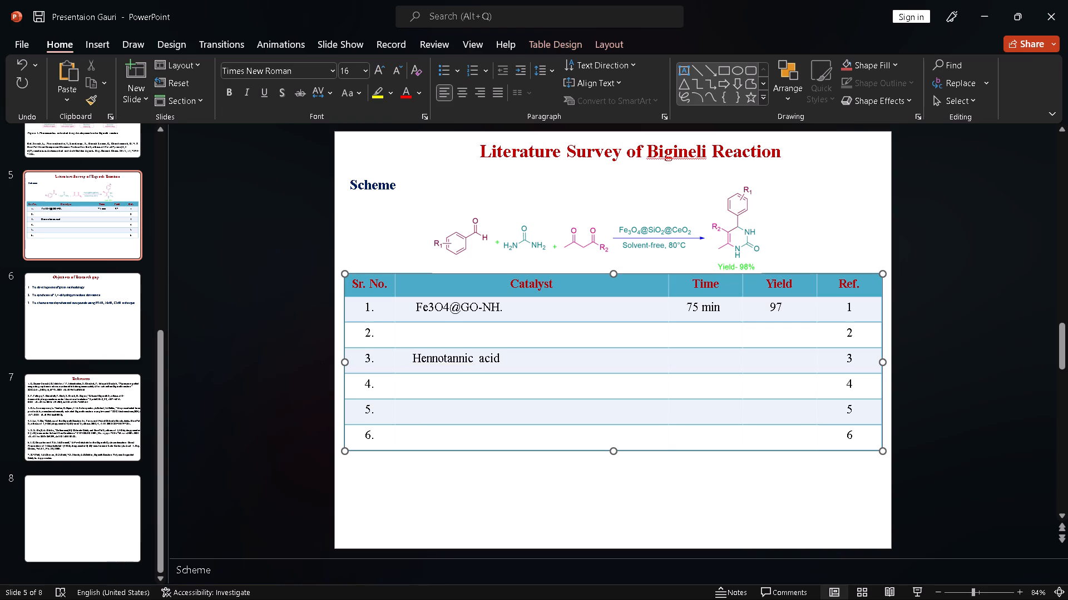
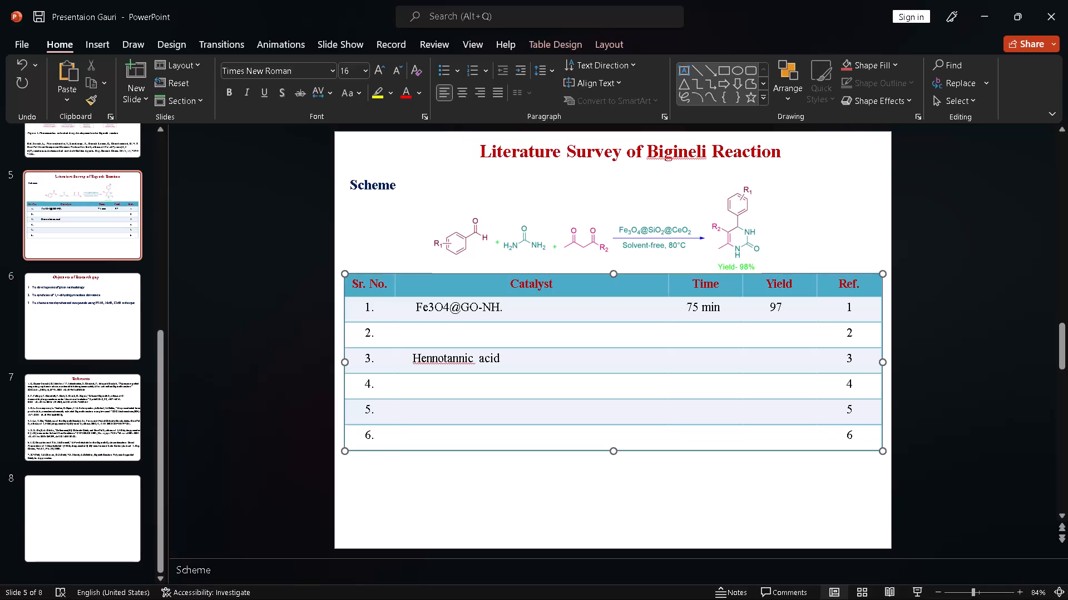
Paste 90 as the yield for Hennotannic acid and shift it toward the middle of its cell with six leading spaces.
right_click(775, 356)
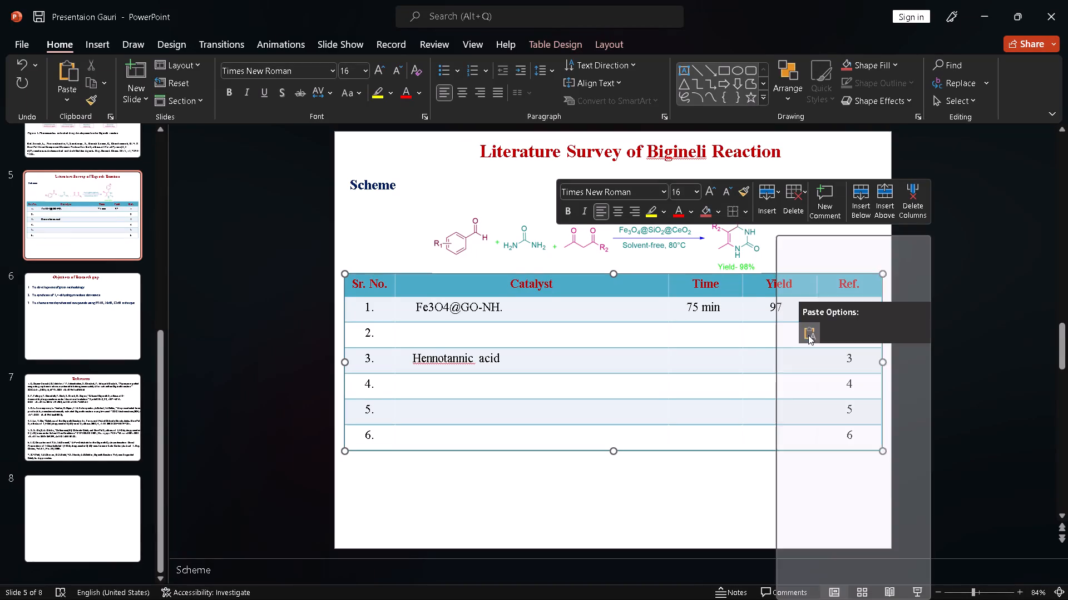
left_click(809, 335)
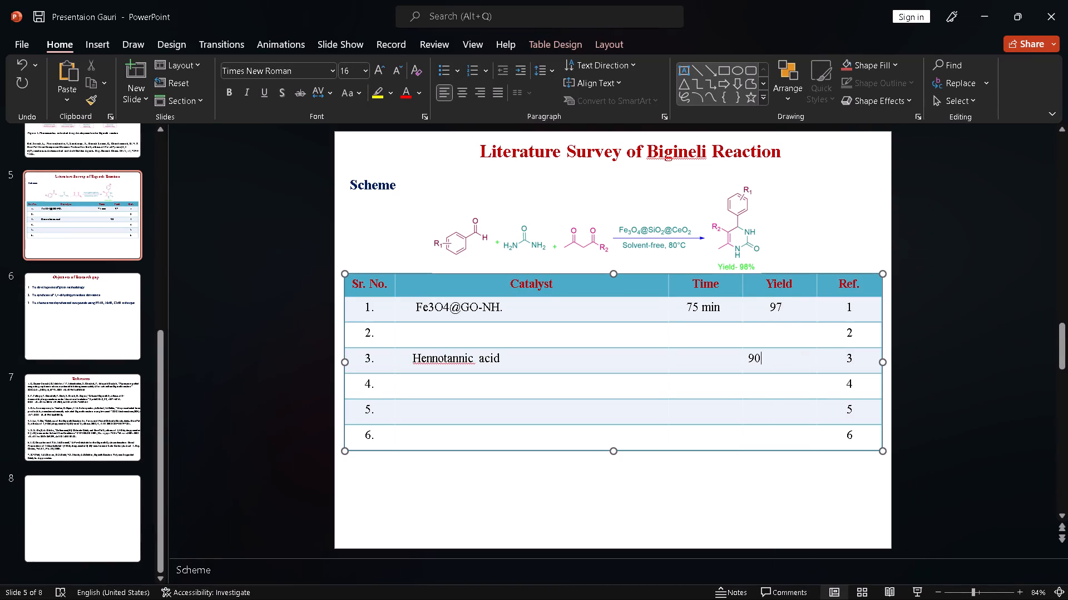
key("Left")
key("Left")
key("Left")
key("Right")
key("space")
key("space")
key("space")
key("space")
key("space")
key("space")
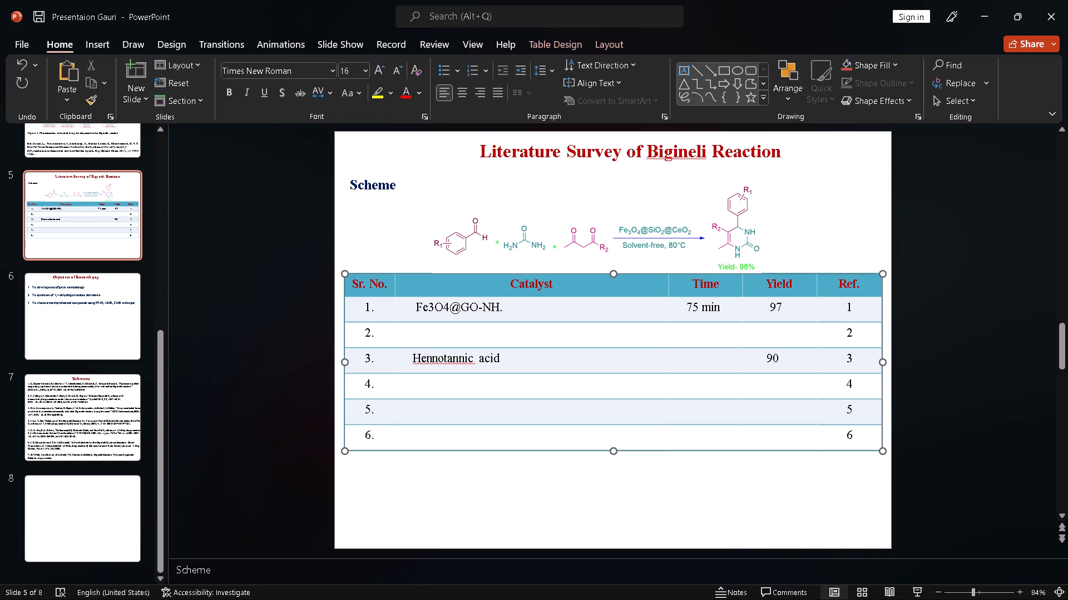
Add percent signs to the yields of serial numbers 3 and 1 in the survey table, making them 90% and 97%.
left_click(786, 359)
key("shift+percent")
left_click(782, 303)
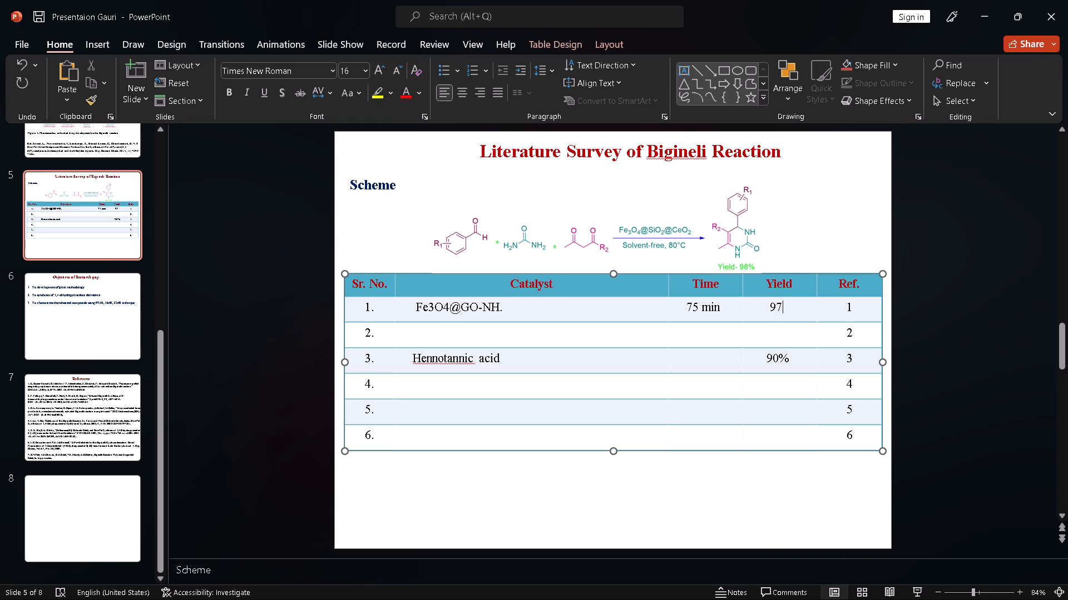
key("shift+percent")
left_click(686, 355)
left_click(494, 543)
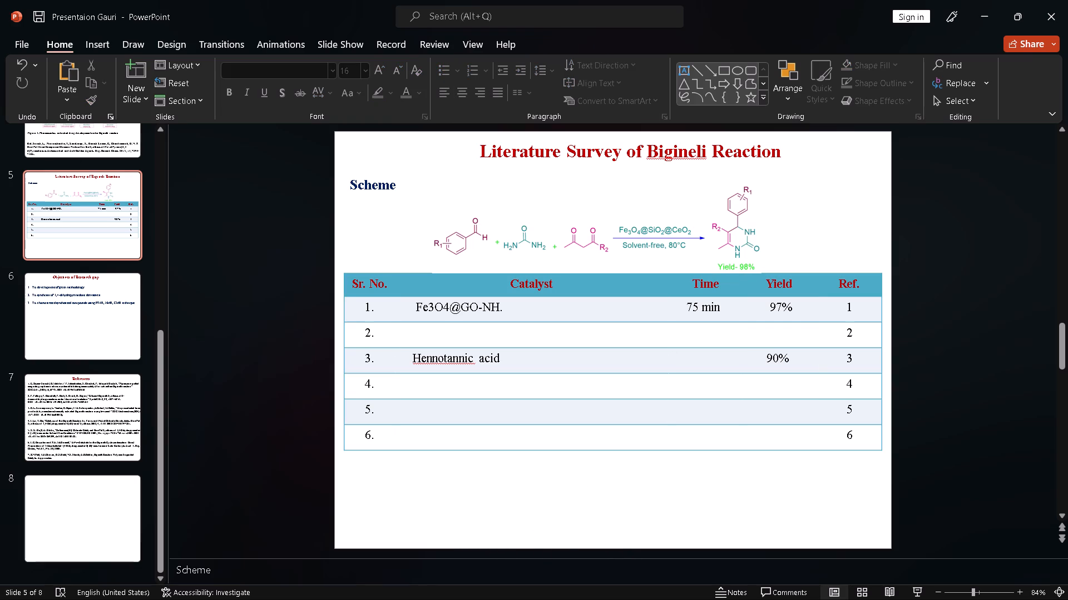
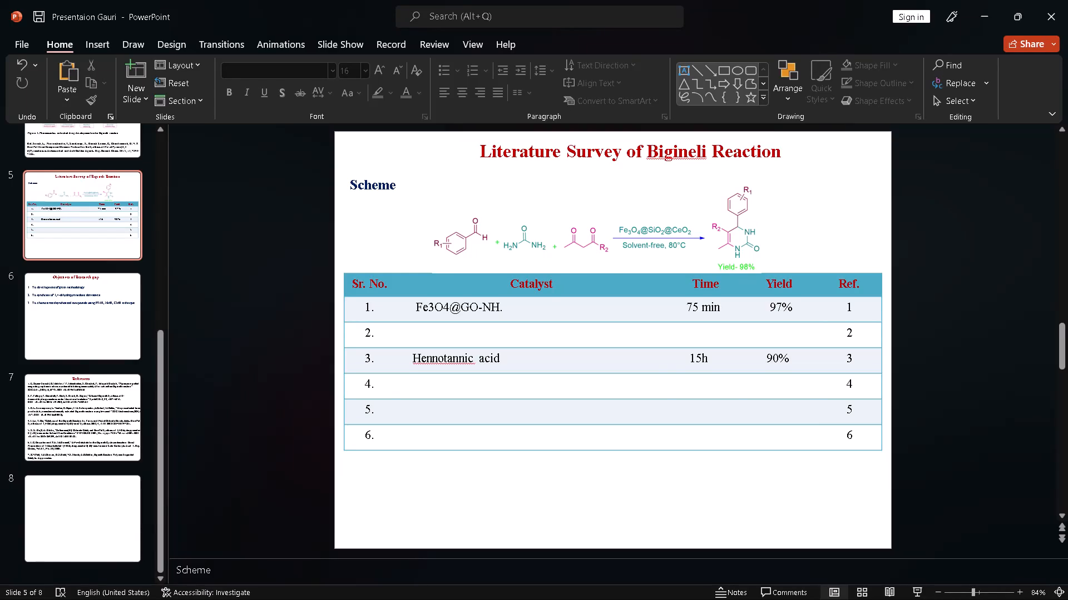
Check the References slide, then enter 4 5 h as the reaction time for serial number 4 in the survey table.
left_click(695, 386)
right_click(695, 386)
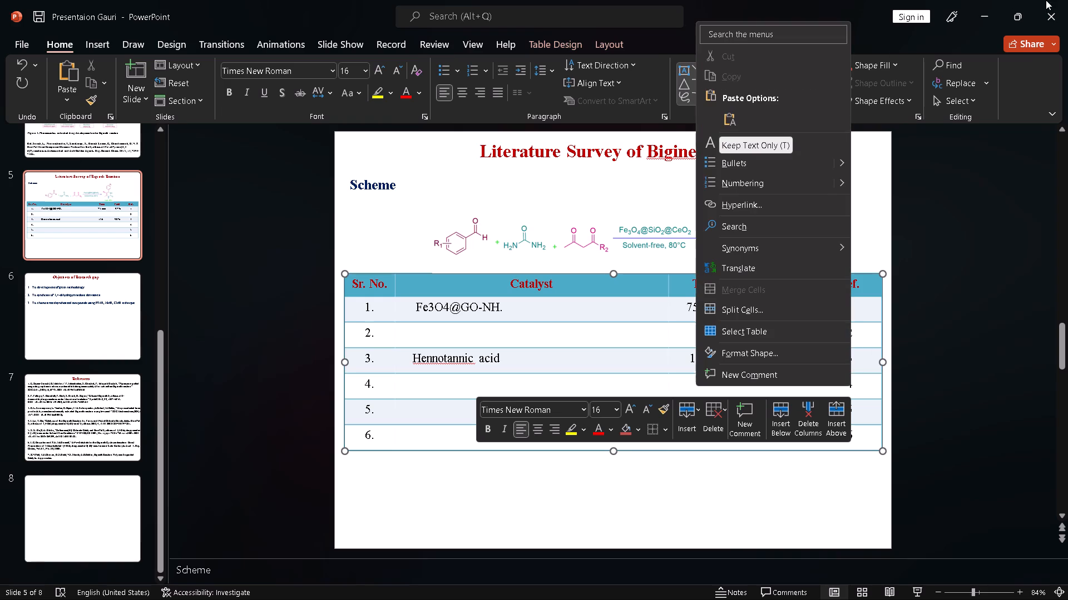
left_click(130, 446)
left_click(107, 426)
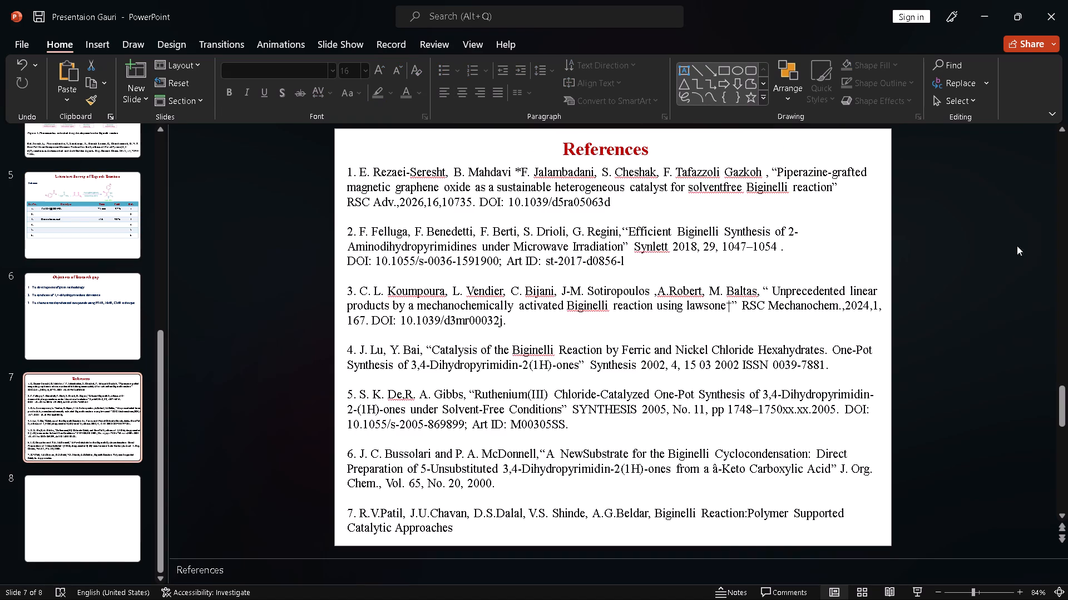
left_click(78, 249)
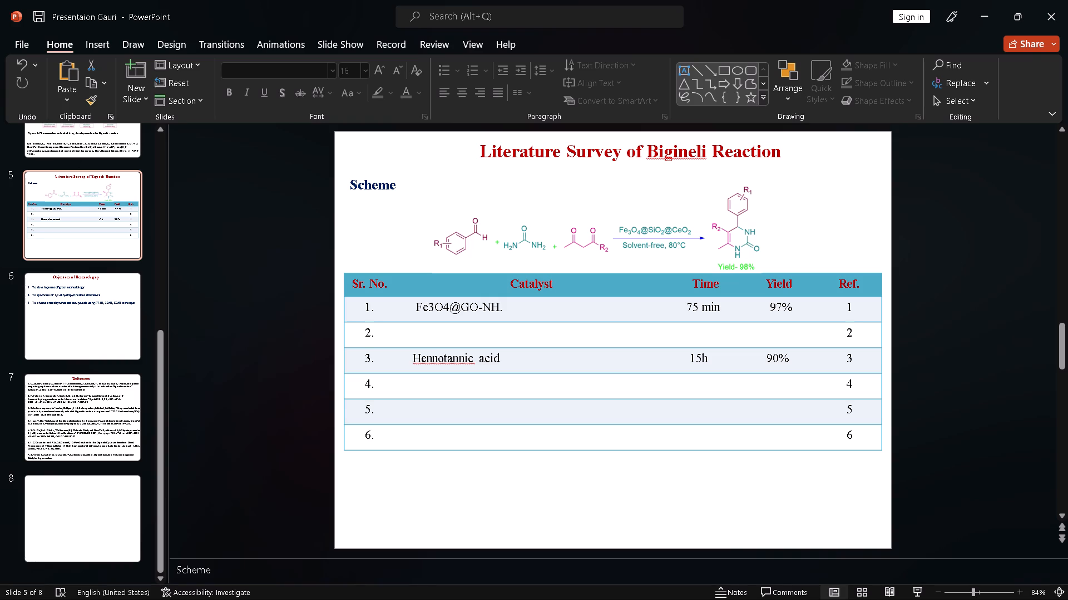
left_click(686, 388)
right_click(700, 383)
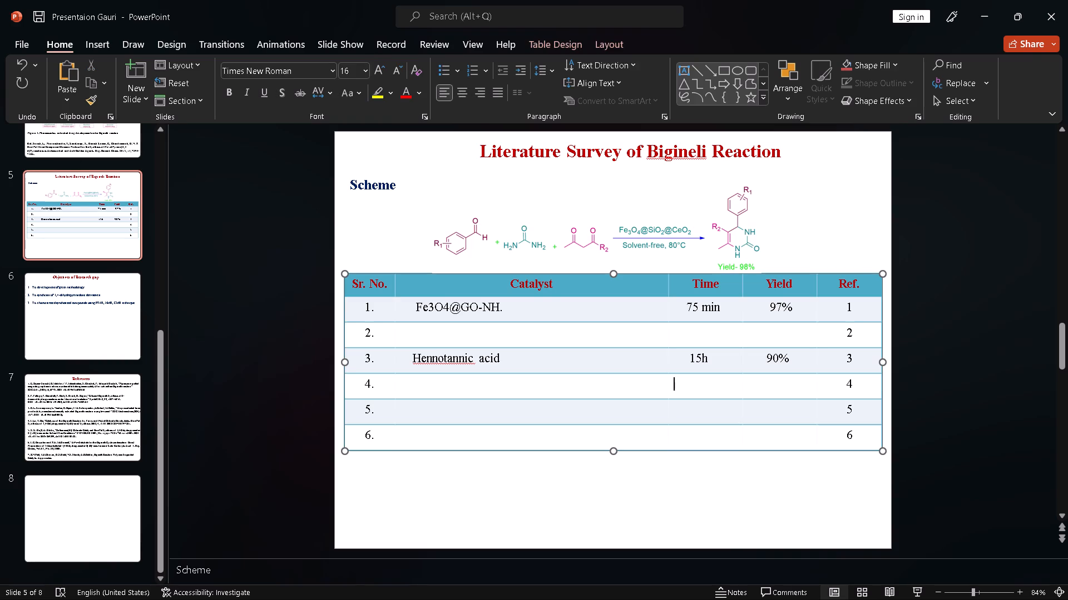
left_click(727, 112)
Reopen the References slide to examine the cited papers for the remaining survey table entries.
left_click(115, 424)
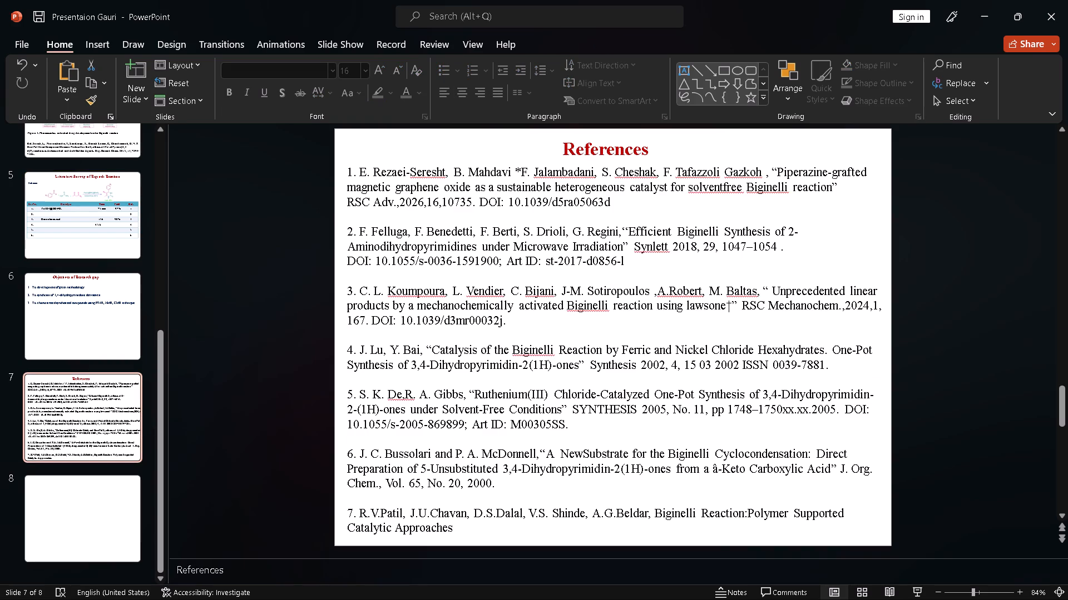
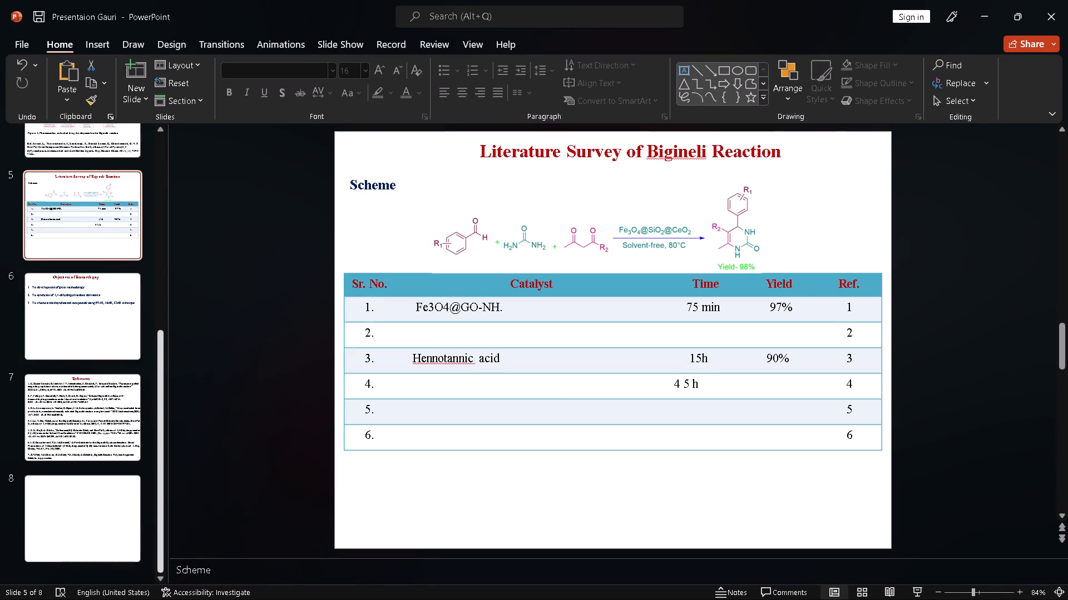
Paste the copied catalyst formula NiCl2 6H2O into the Catalyst cell for serial number 4.
left_click(444, 382)
right_click(444, 382)
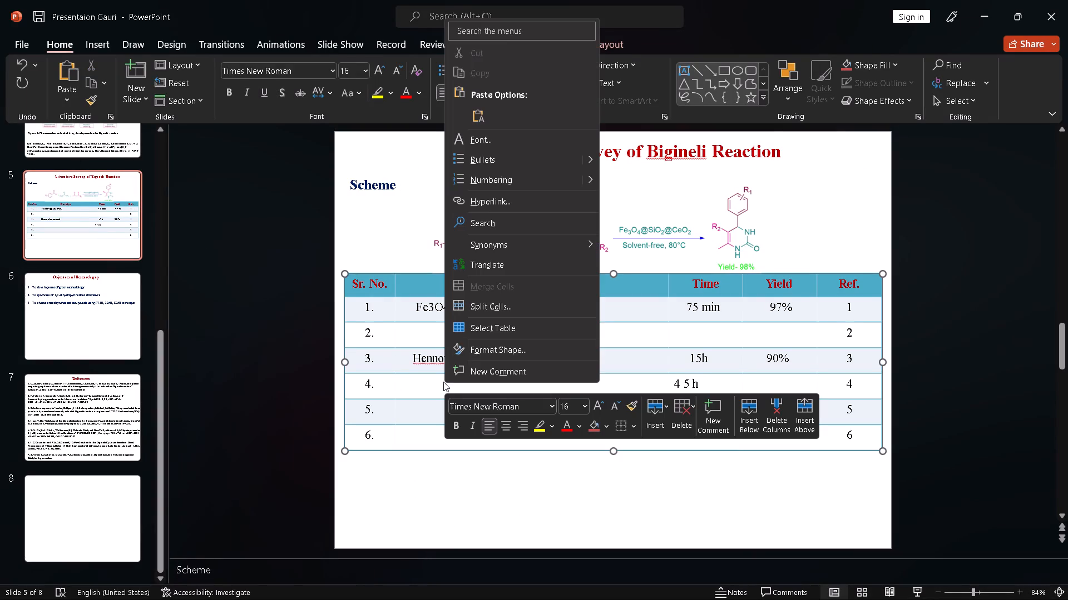
left_click(483, 119)
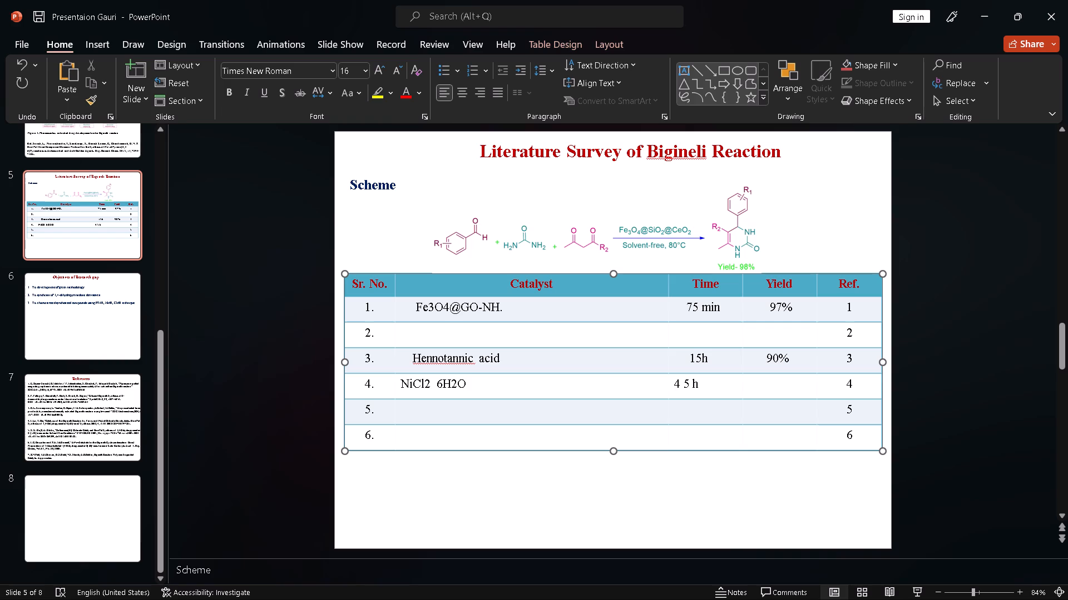
Indent the serial number 4 catalyst formula with four leading spaces to line it up with the entry above.
key("Left")
key("Left")
key("Left")
key("Left")
key("Left")
key("Left")
key("Left")
key("Left")
key("Left")
key("Left")
key("Left")
key("space")
key("space")
key("space")
key("space")
Correct the serial number 4 catalyst formula to read NiCl2.6H2O, with a period and no spaces between its parts.
left_click(443, 383)
key("period")
key("Right")
key("Right")
key("BackSpace")
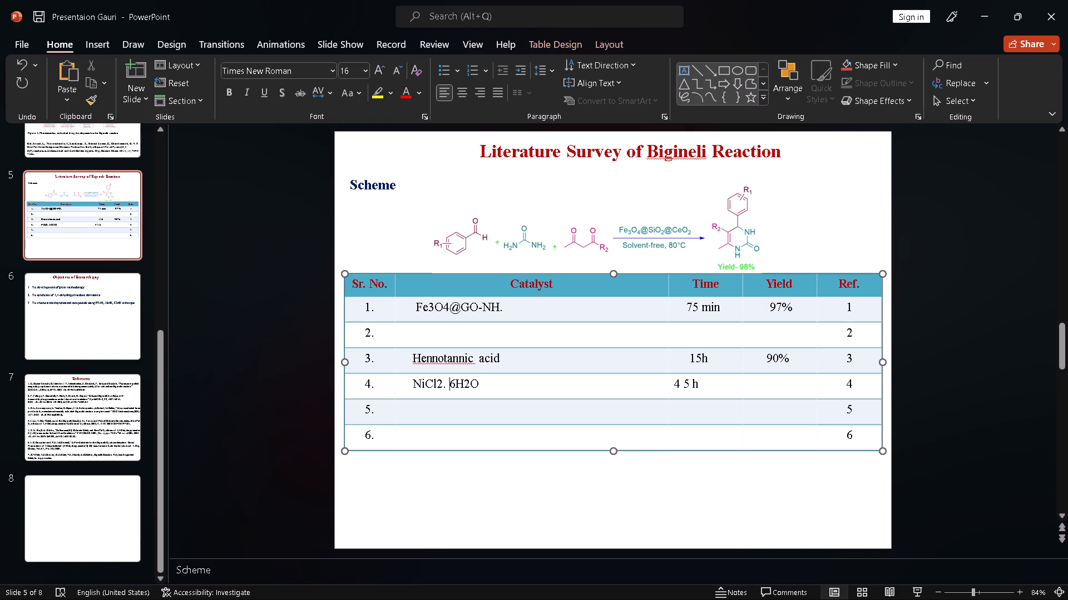
key("BackSpace")
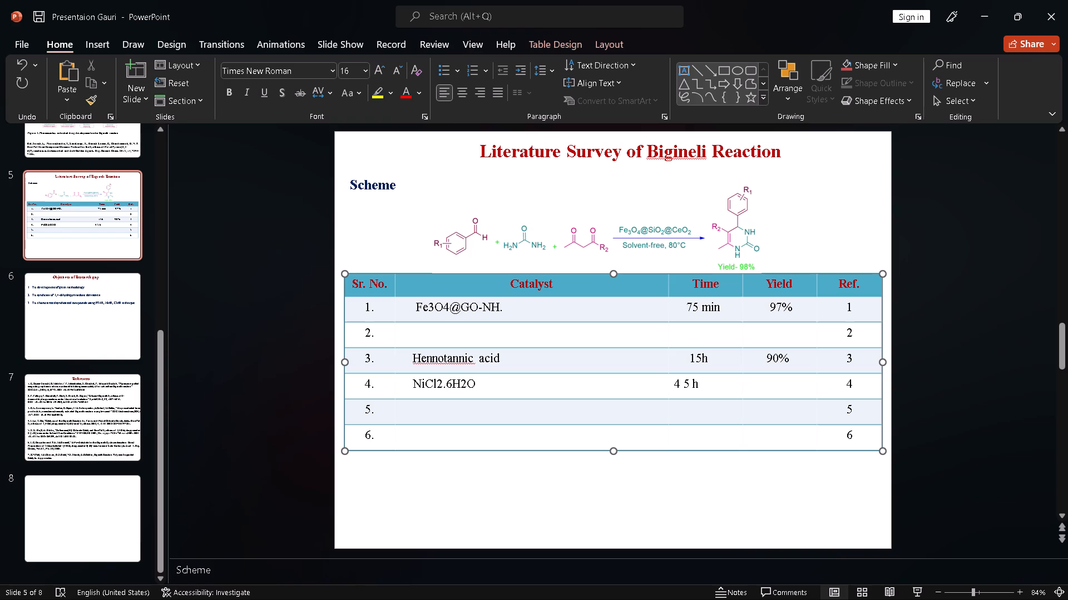
Indent the serial number 4 time entry with four leading spaces and correct it to read 4- 5 hr.
left_click(681, 381)
key("Left")
key("space")
key("space")
key("space")
key("space")
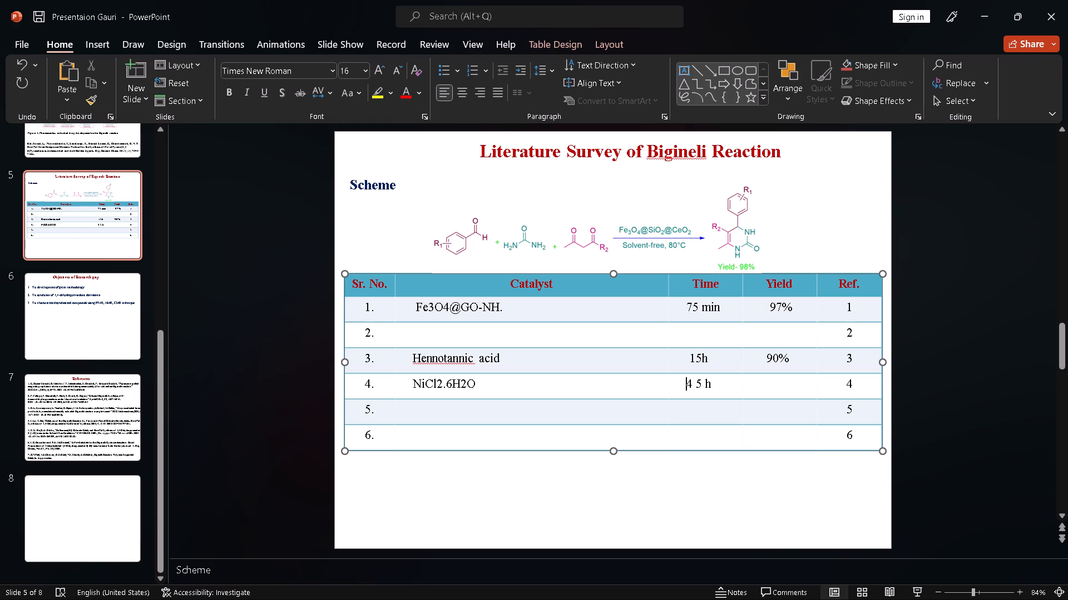
left_click(721, 383)
key("r")
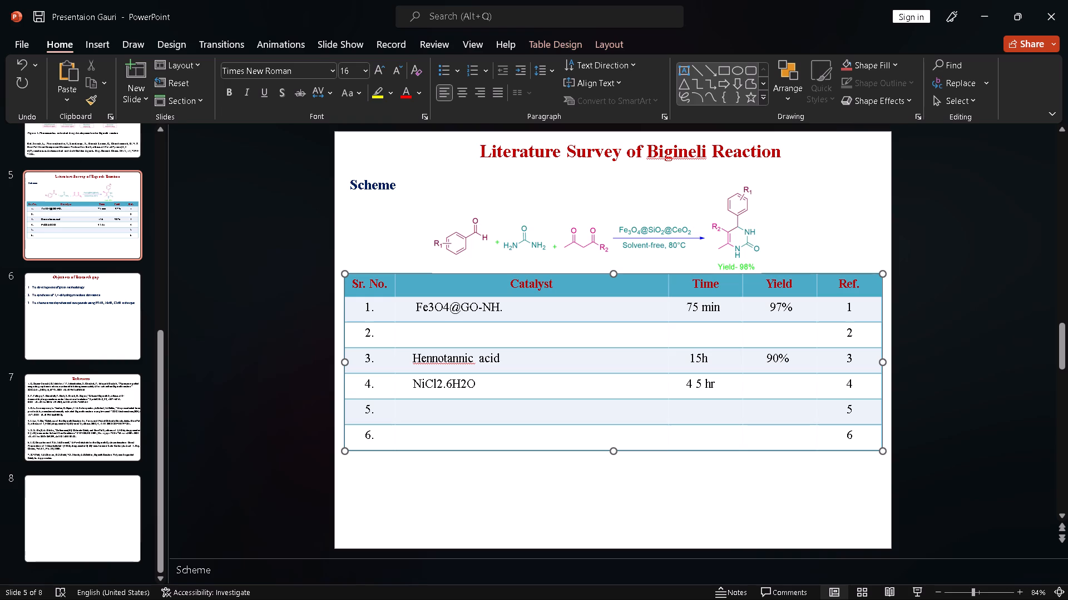
left_click(693, 383)
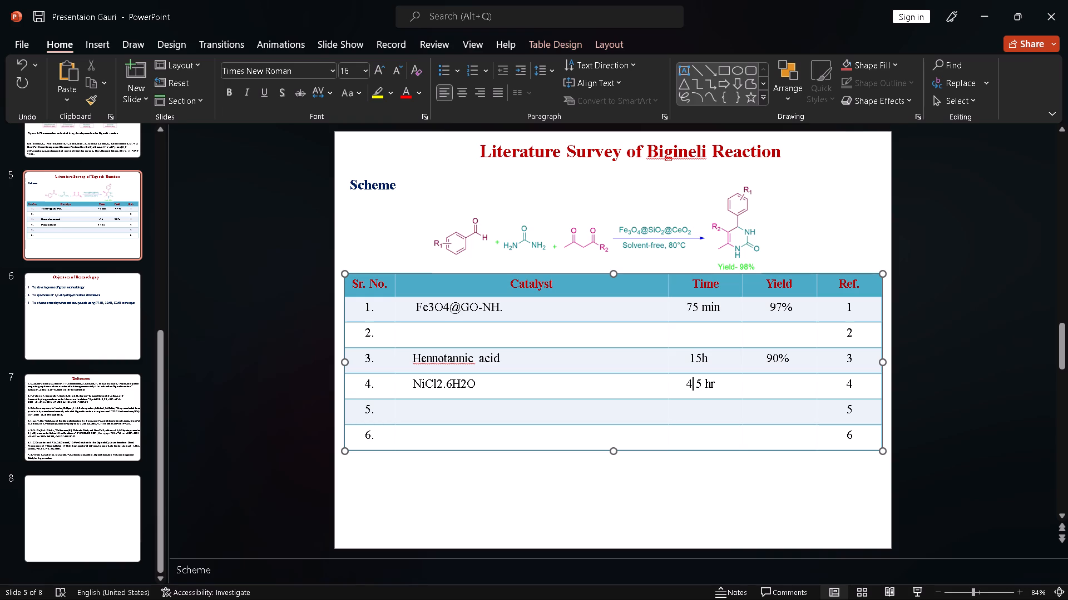
key("minus")
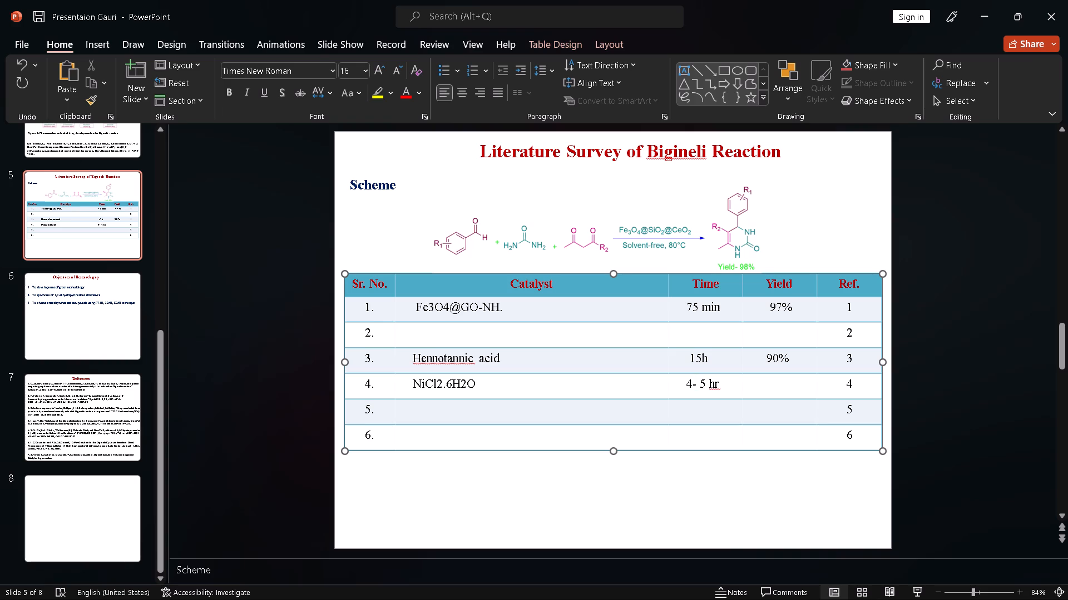
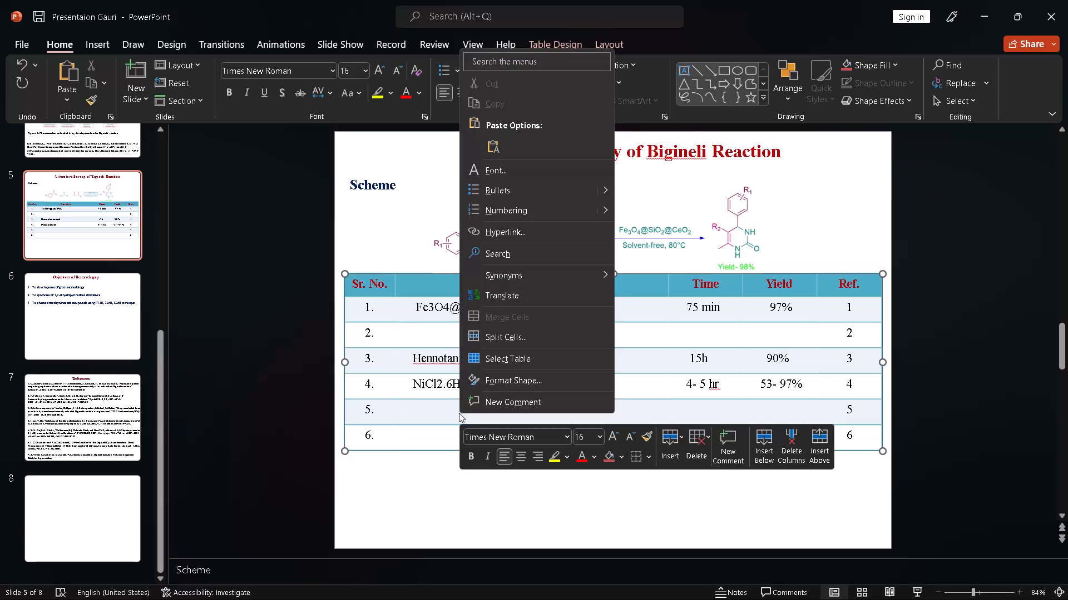
Paste the copied catalyst formula RuCl3 into the Catalyst cell for serial number 5.
left_click(492, 142)
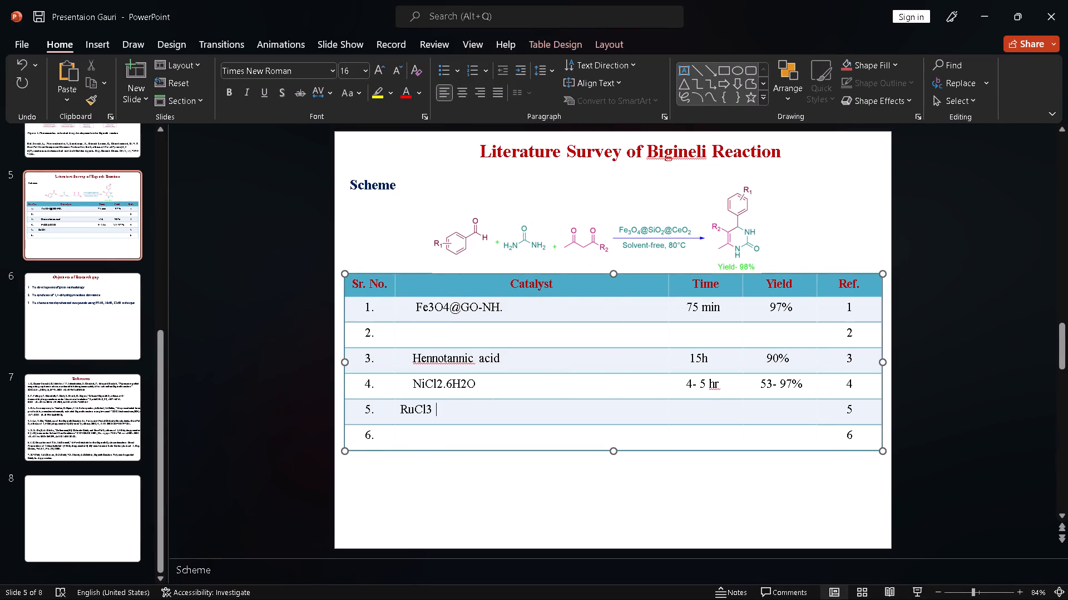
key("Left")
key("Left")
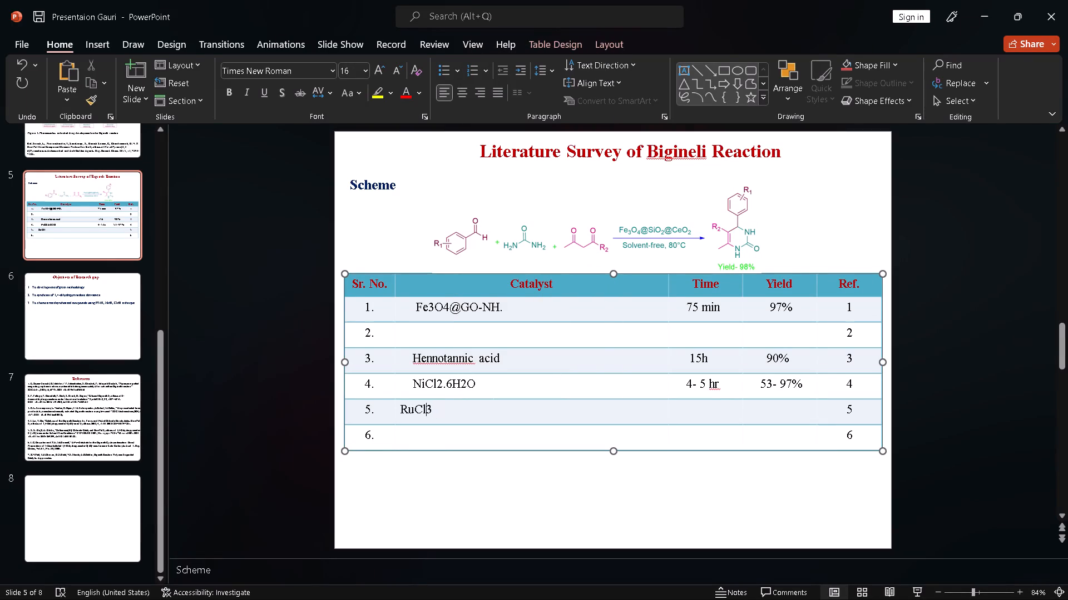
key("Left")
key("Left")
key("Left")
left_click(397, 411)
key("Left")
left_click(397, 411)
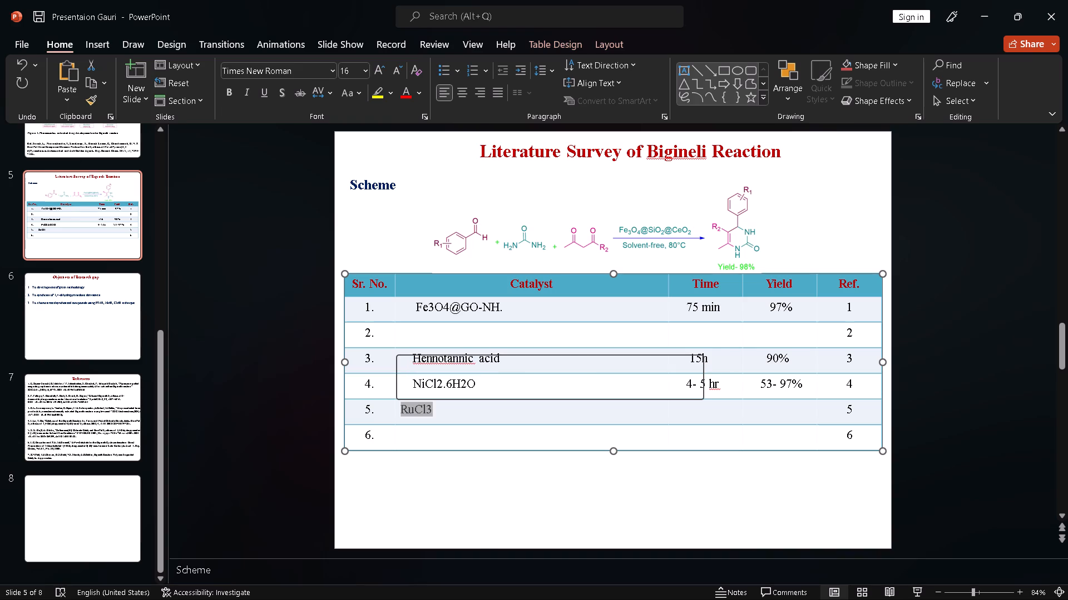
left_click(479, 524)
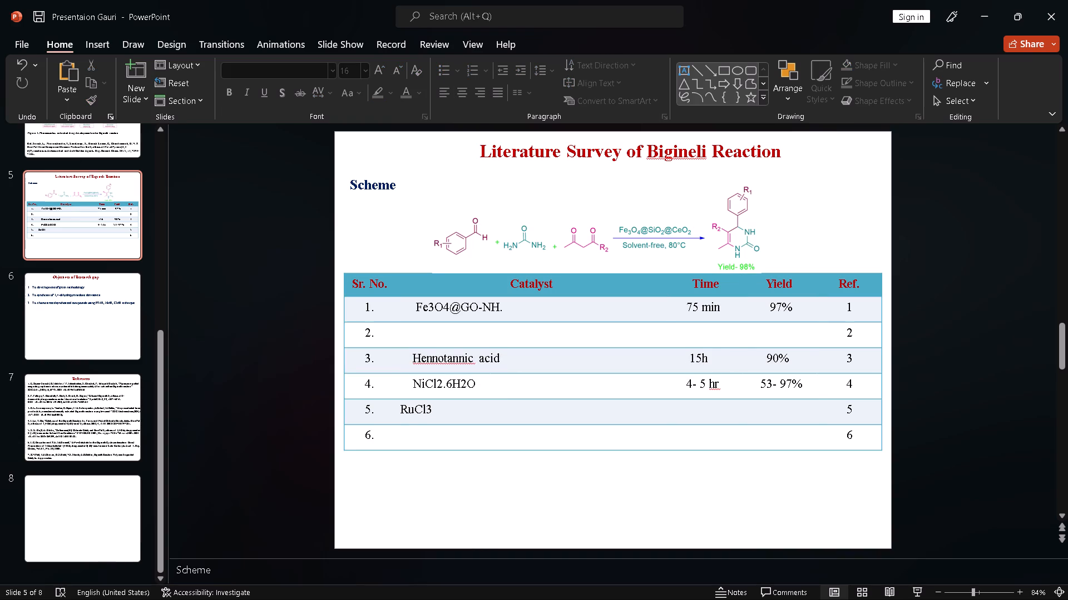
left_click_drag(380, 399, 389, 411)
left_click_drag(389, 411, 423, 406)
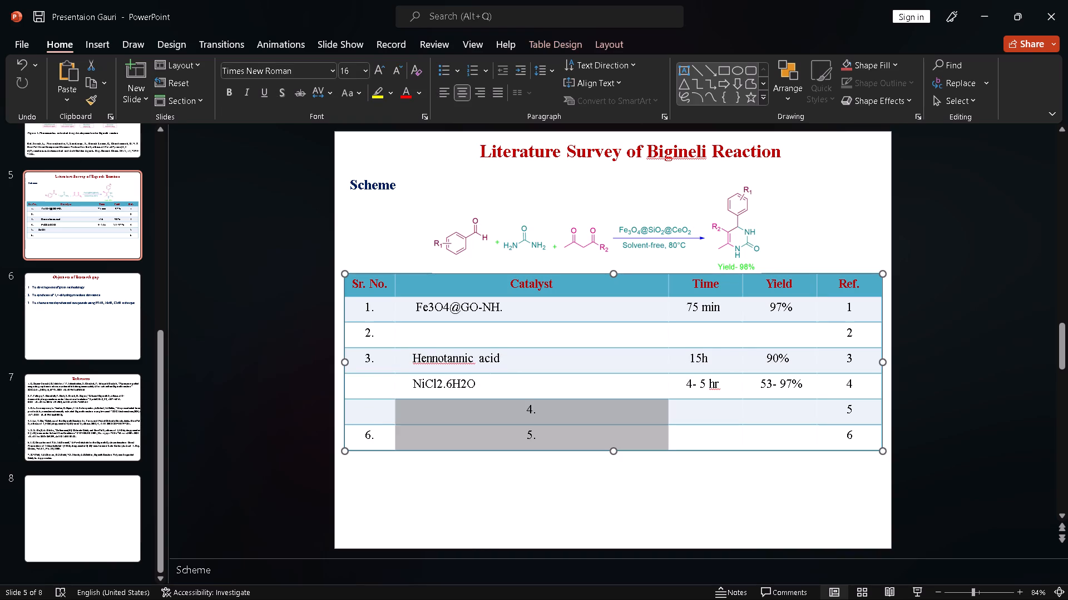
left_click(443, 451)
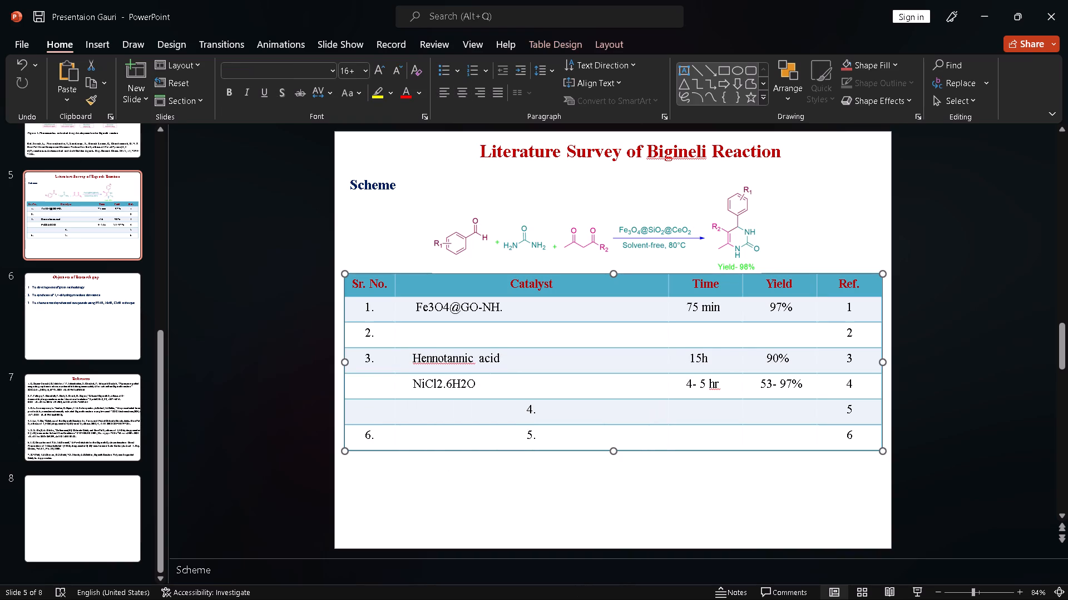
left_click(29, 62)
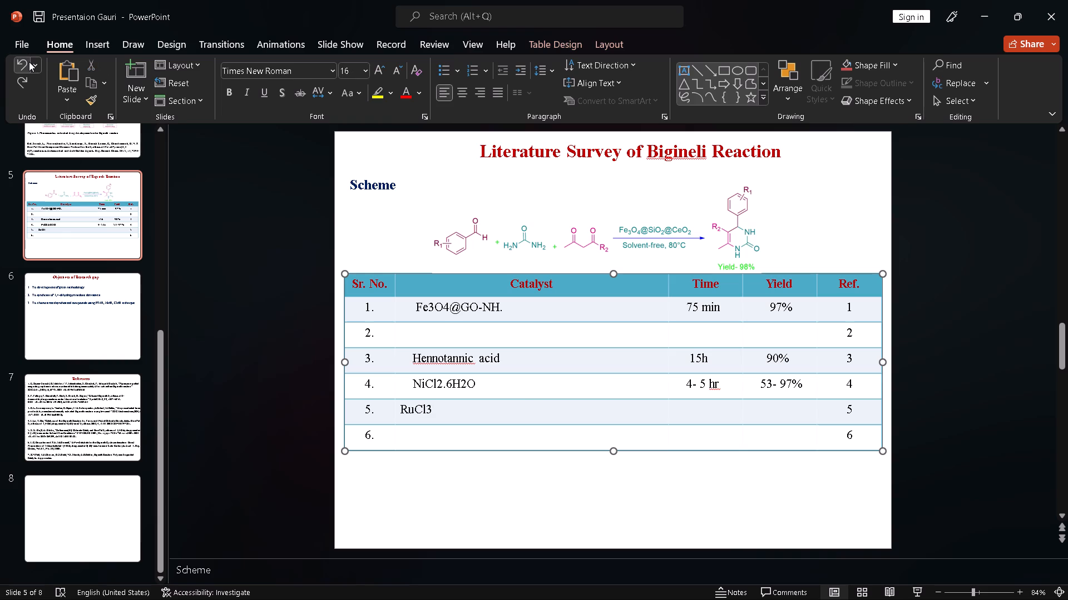
Place the text cursor in front of RuCl3 in the serial number 5 Catalyst cell.
key("Left")
key("Left")
key("Left")
Indent the serial number 5 catalyst entry RuCl3 with three leading spaces and deselect the table.
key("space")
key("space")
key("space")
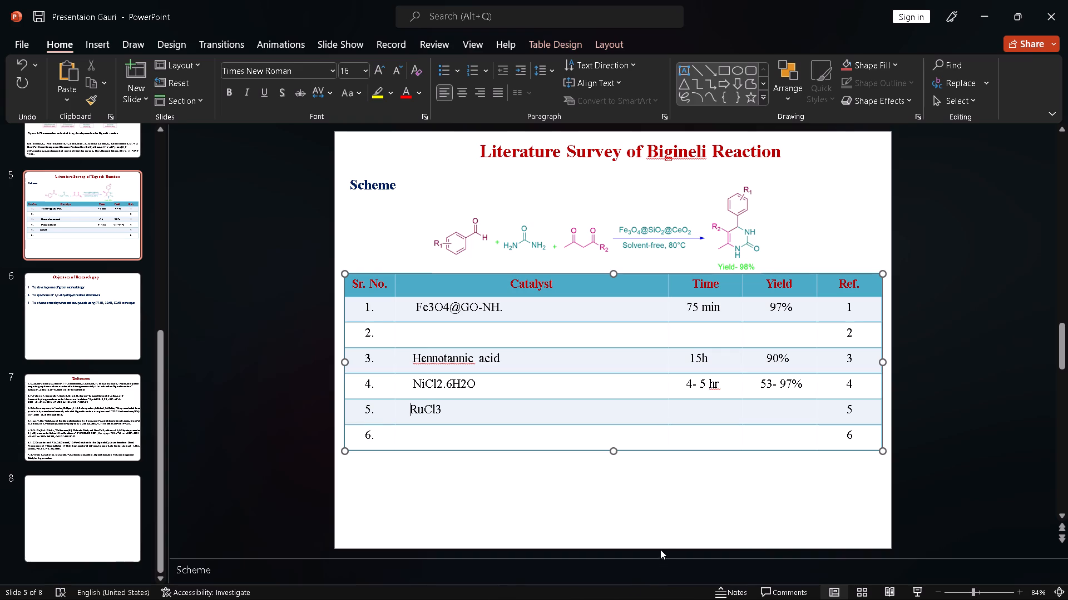
left_click(659, 524)
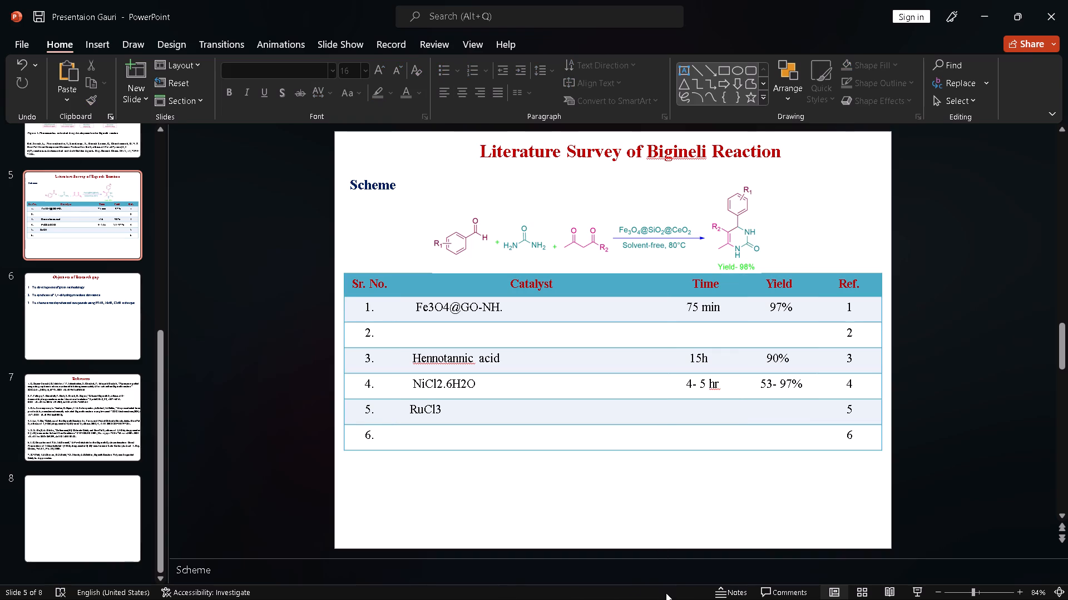
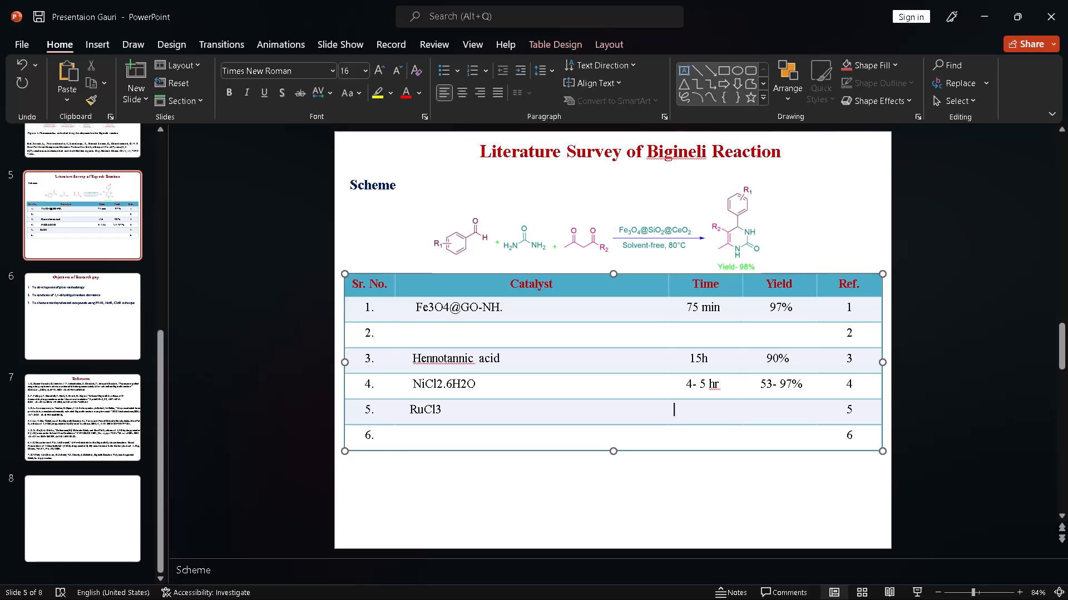
Paste the copied values 30 91 as text into the Time cell for serial number 5.
right_click(694, 408)
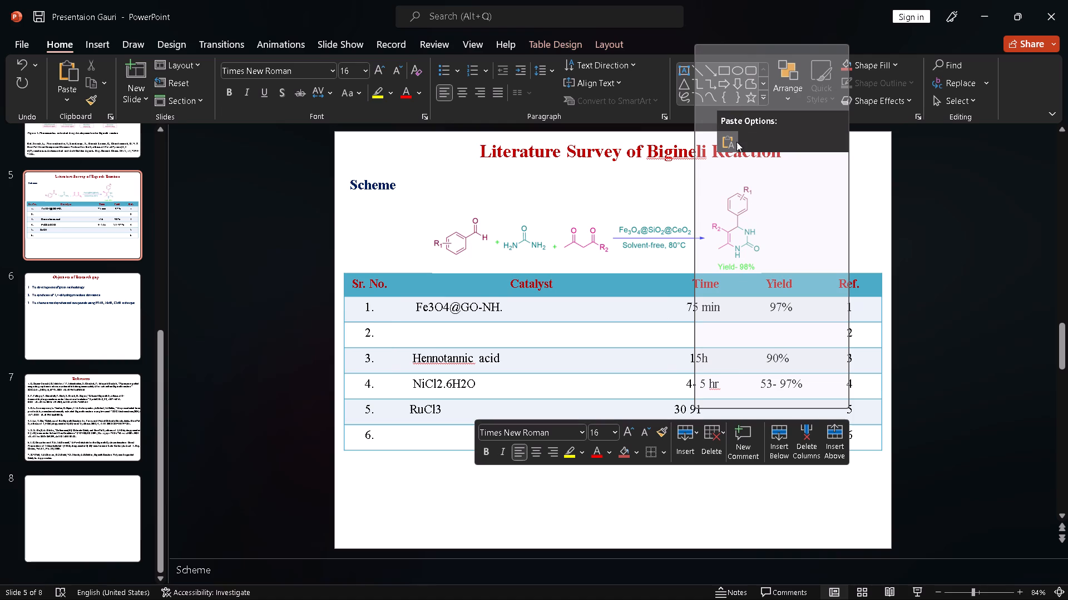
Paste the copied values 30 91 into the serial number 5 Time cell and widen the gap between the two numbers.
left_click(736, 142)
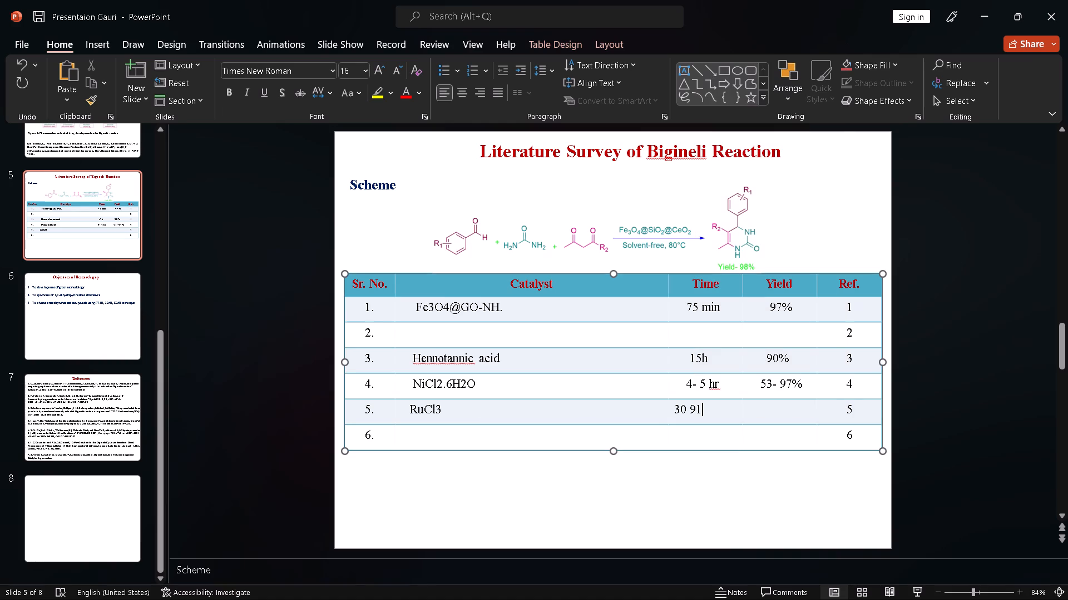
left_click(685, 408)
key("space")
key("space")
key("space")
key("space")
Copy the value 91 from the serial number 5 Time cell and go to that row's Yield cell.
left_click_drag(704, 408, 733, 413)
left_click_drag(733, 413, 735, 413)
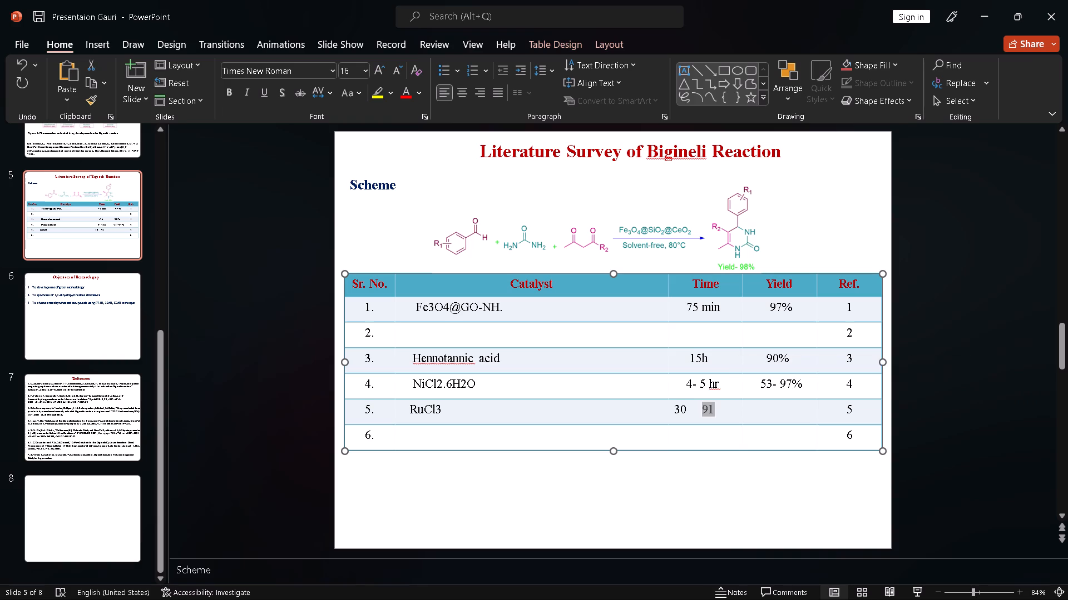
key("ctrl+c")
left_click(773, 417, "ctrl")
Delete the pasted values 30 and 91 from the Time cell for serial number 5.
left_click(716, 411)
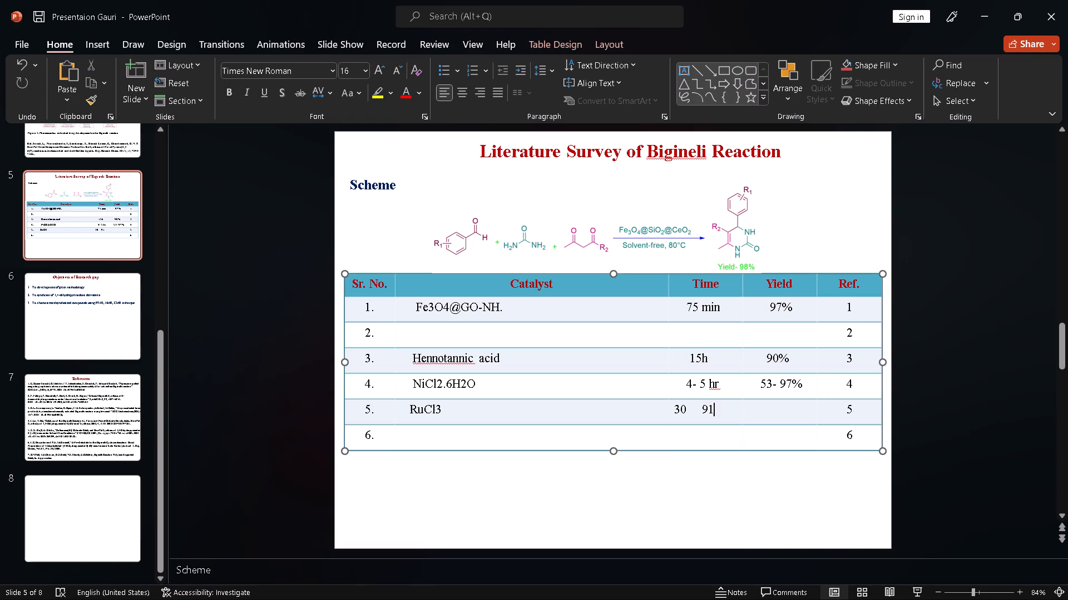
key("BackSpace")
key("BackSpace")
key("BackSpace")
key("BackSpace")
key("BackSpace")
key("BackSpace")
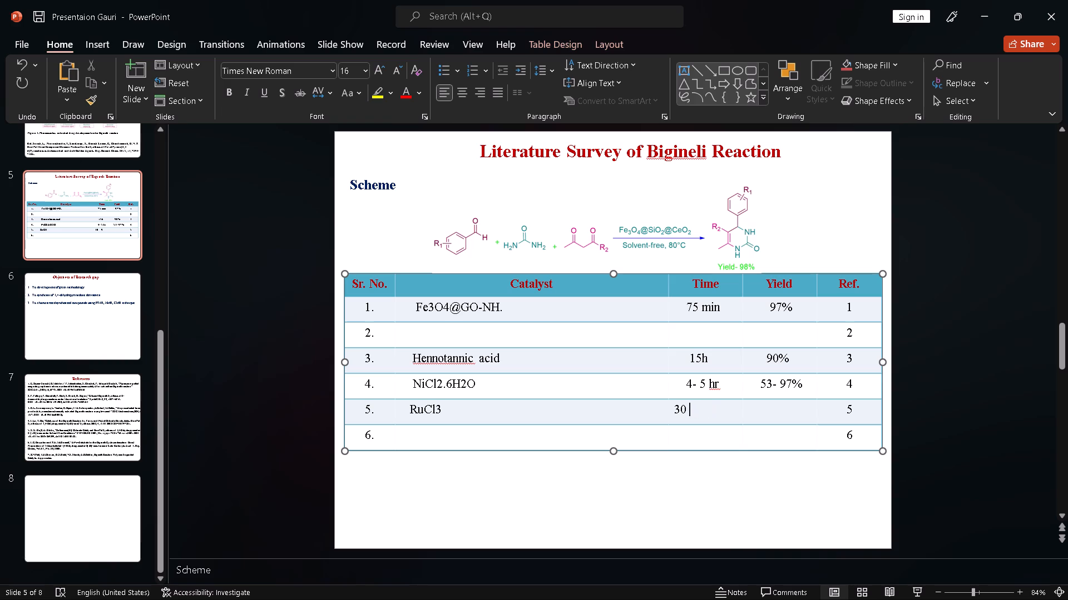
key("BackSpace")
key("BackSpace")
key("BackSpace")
Enter 30 in the Time cell for serial number 5, indented with spaces to line up with the times above.
key("space")
key("space")
key("space")
key("space")
type("30")
key("Left")
key("Left")
key("space")
key("space")
key("space")
key("BackSpace")
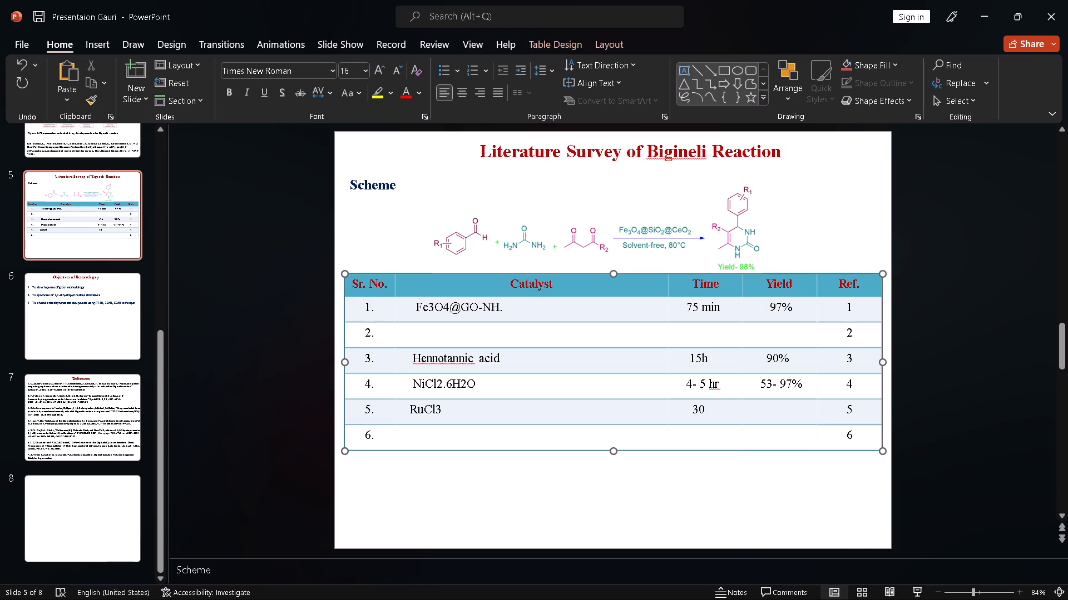
Enter 90% in the Yield cell for serial number 5, indented with spaces to line up with the yields above.
key("Right")
key("Right")
key("Right")
key("Right")
key("Left")
key("Left")
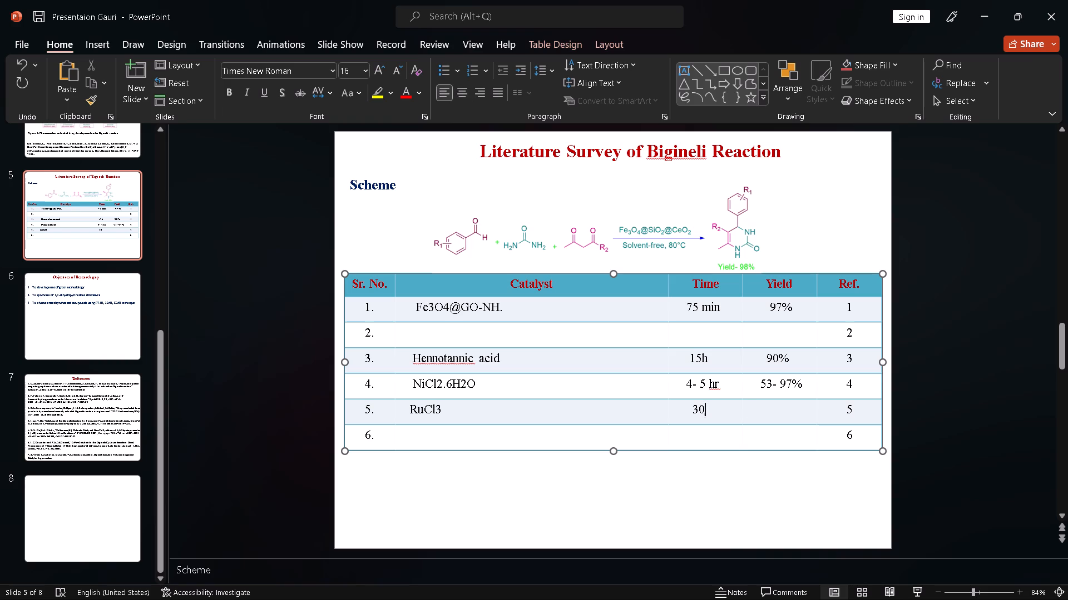
key("Right")
key("space")
key("space")
key("space")
key("space")
key("space")
key("space")
type("90")
key("shift+percent")
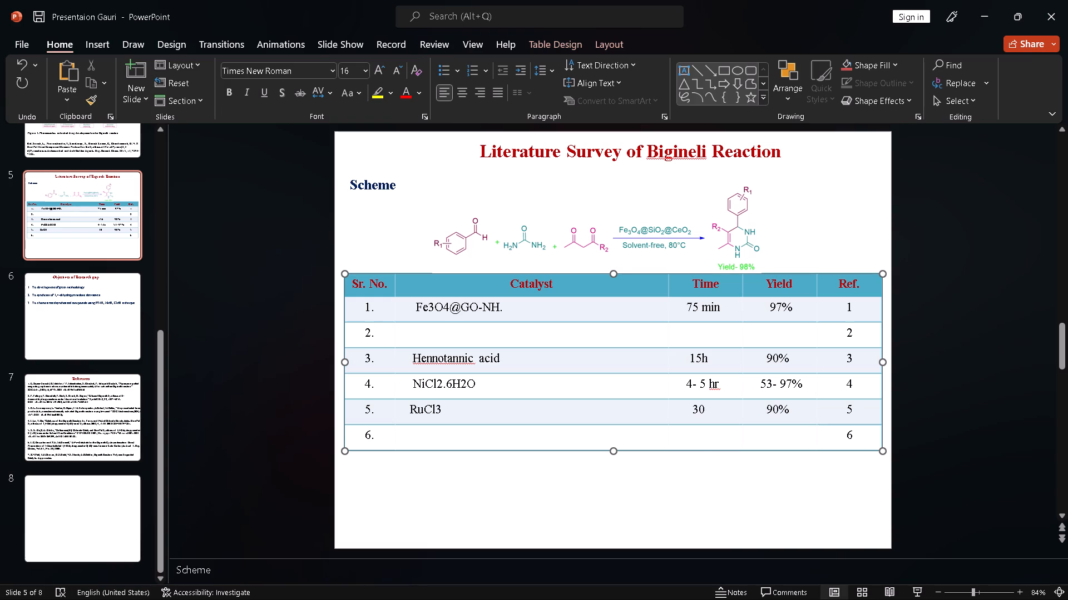
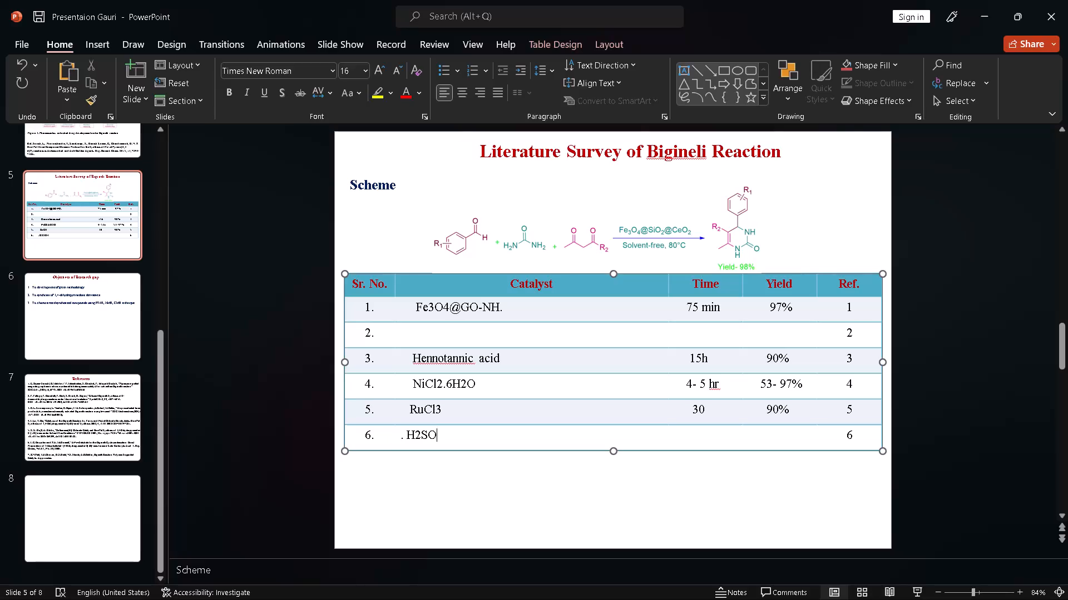
Replace the partial catalyst name H2SO for serial number 6 with the copied name TFA.
key("BackSpace")
key("BackSpace")
key("BackSpace")
key("BackSpace")
key("BackSpace")
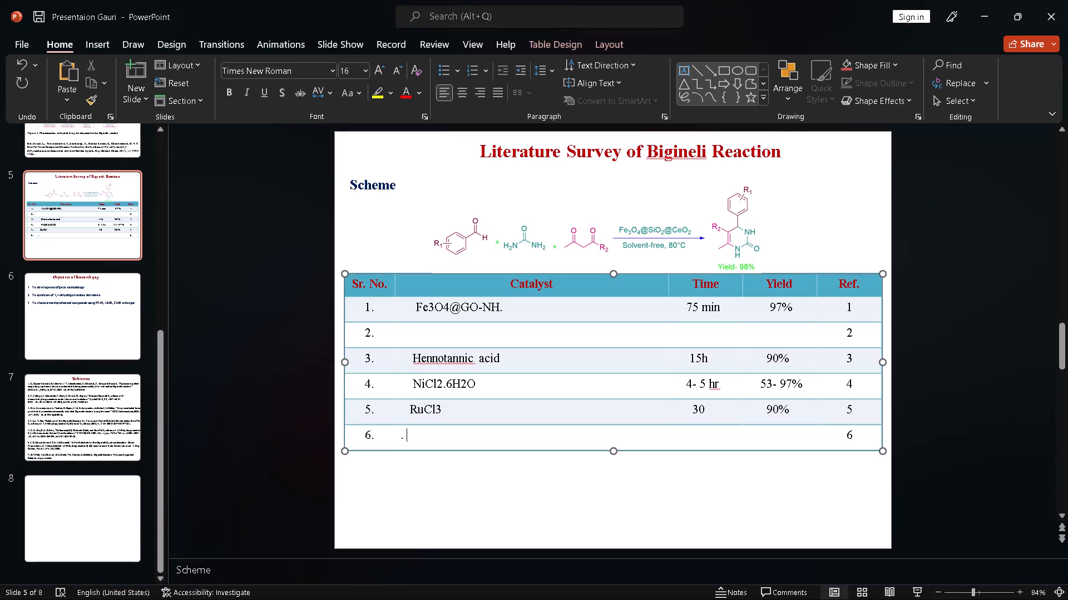
right_click(444, 434)
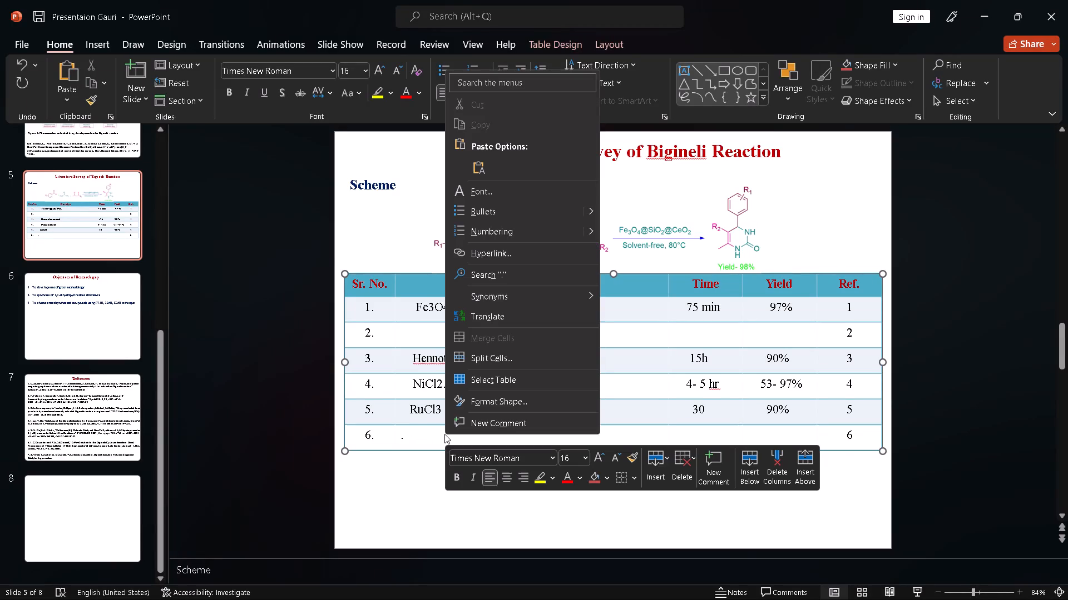
left_click(483, 171)
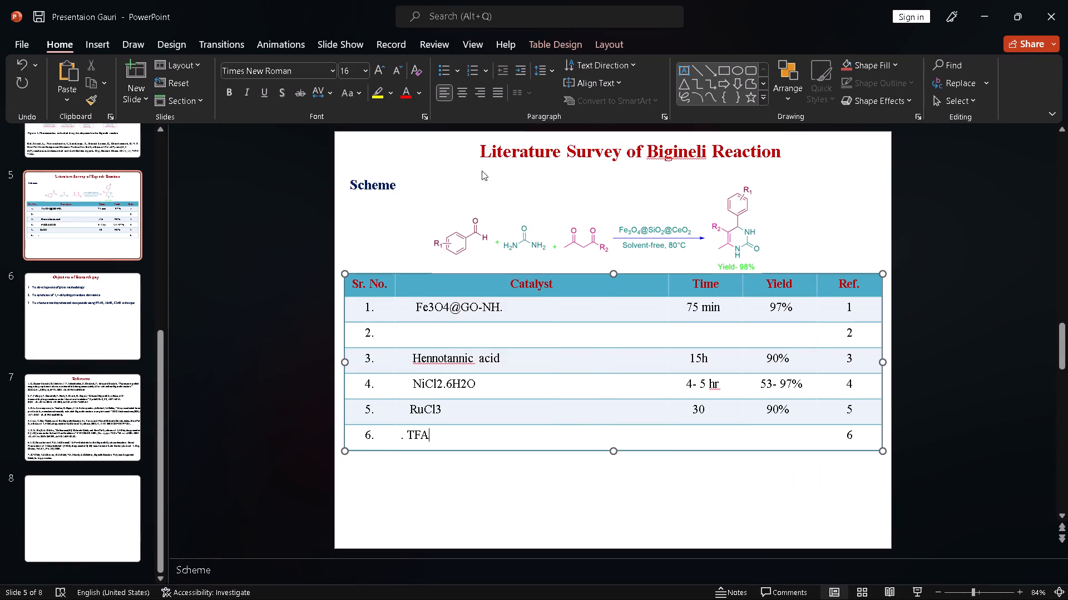
Enter 12hr in the Time cell for serial number 6, indented with spaces to line up with the times above.
left_click(693, 441)
key("space")
key("space")
type("12")
type("hr")
key("Left")
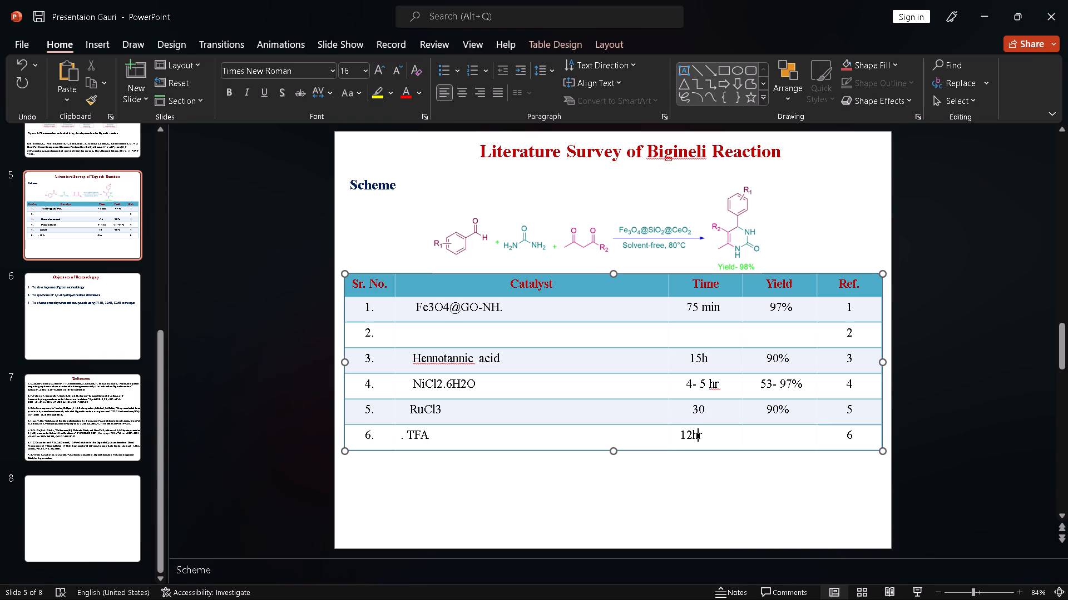
key("Left")
key("Left")
key("Left")
key("space")
key("space")
key("space")
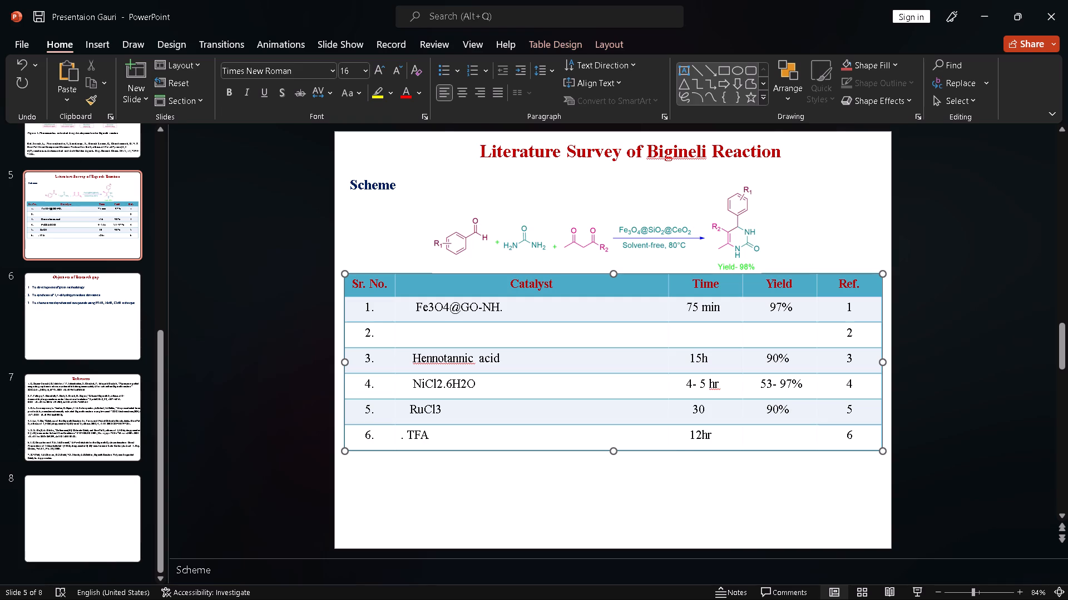
Enter 99% in the Yield cell for serial number 6, indented with spaces to line up with the yields above.
left_click(781, 434)
type("99")
key("shift+percent")
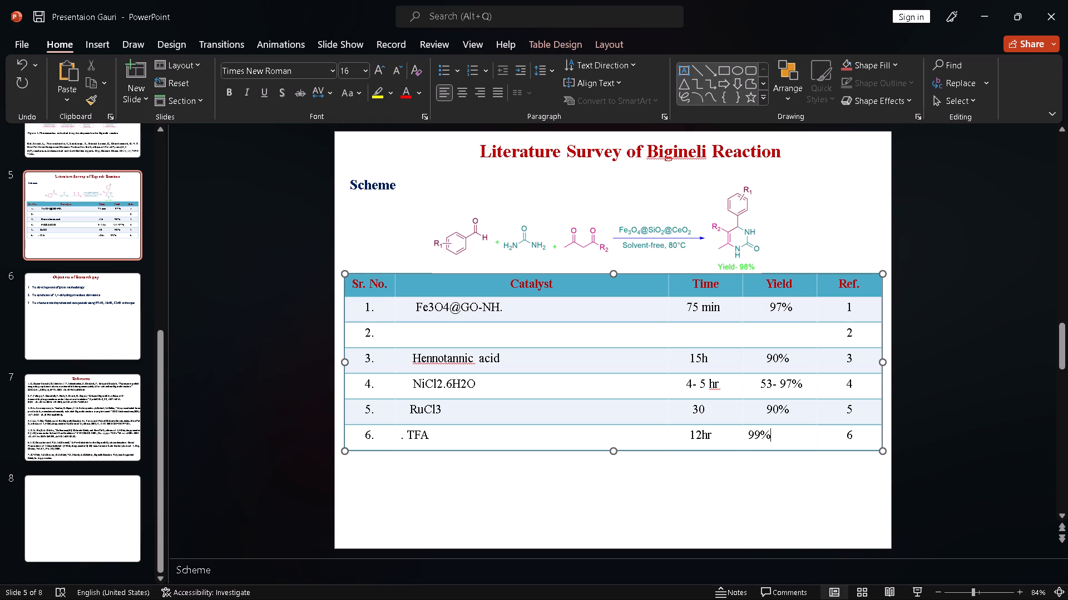
key("Left")
key("Left")
key("Left")
key("space")
key("space")
key("space")
key("space")
key("space")
key("space")
key("space")
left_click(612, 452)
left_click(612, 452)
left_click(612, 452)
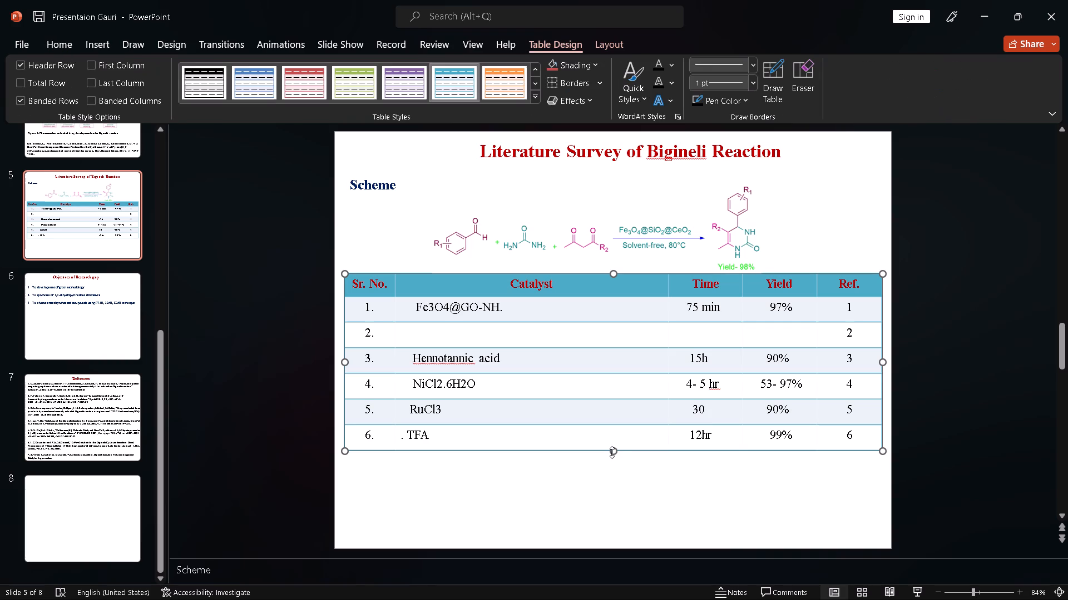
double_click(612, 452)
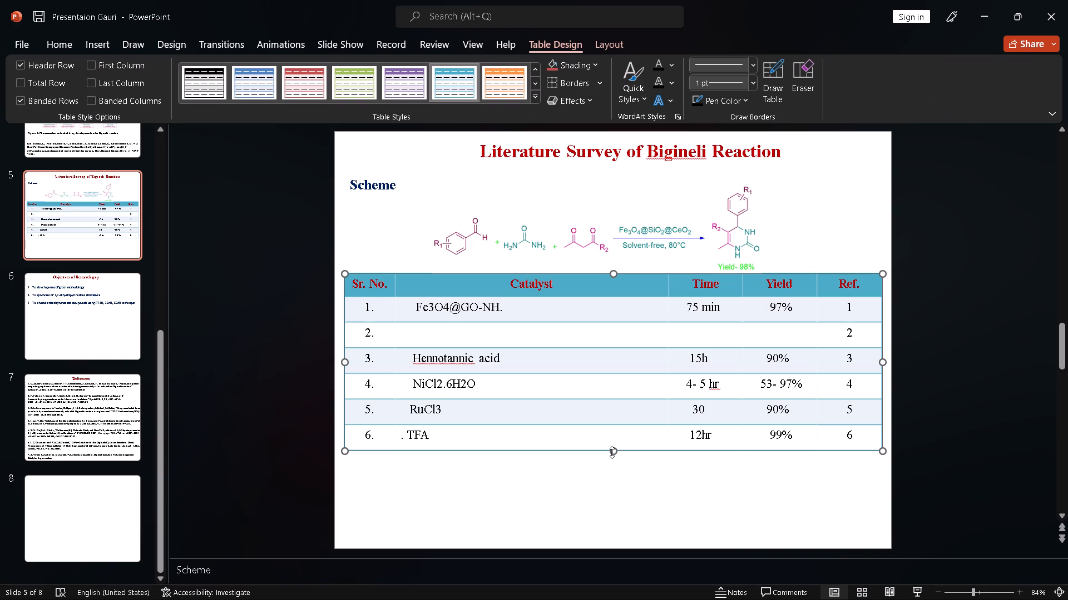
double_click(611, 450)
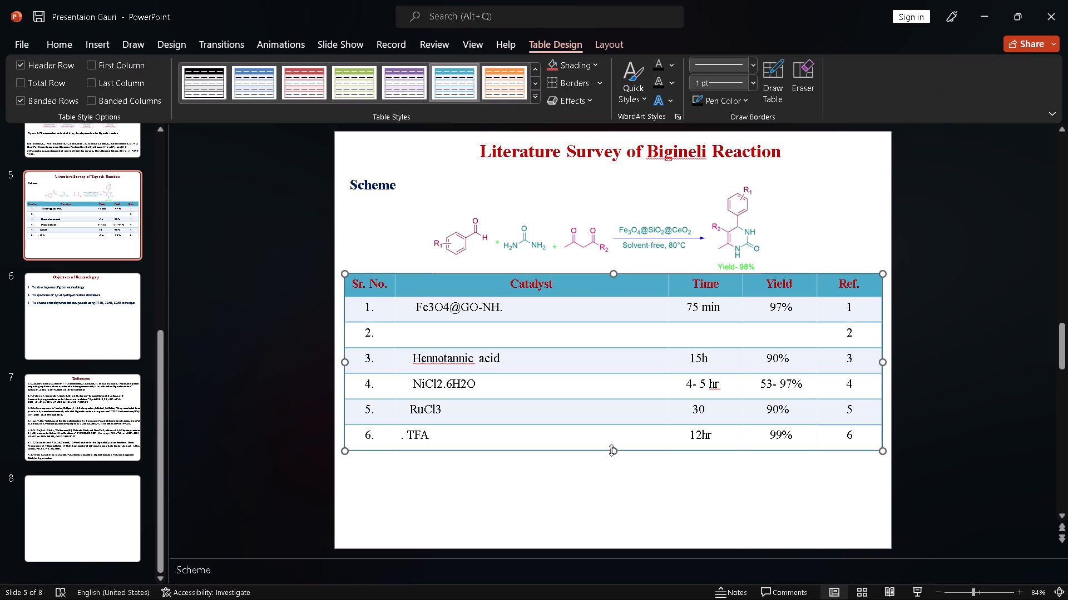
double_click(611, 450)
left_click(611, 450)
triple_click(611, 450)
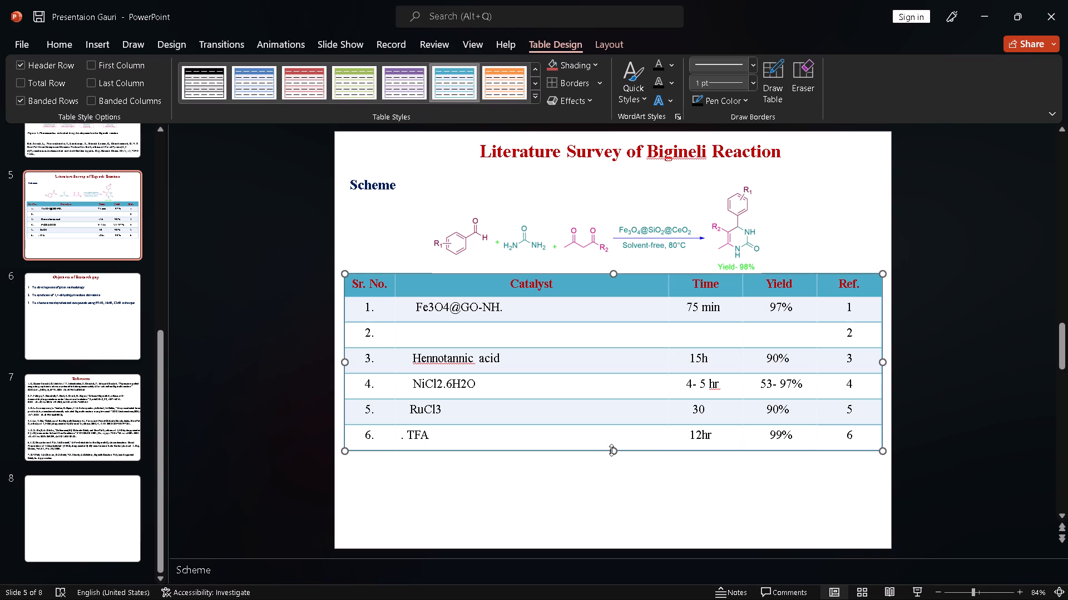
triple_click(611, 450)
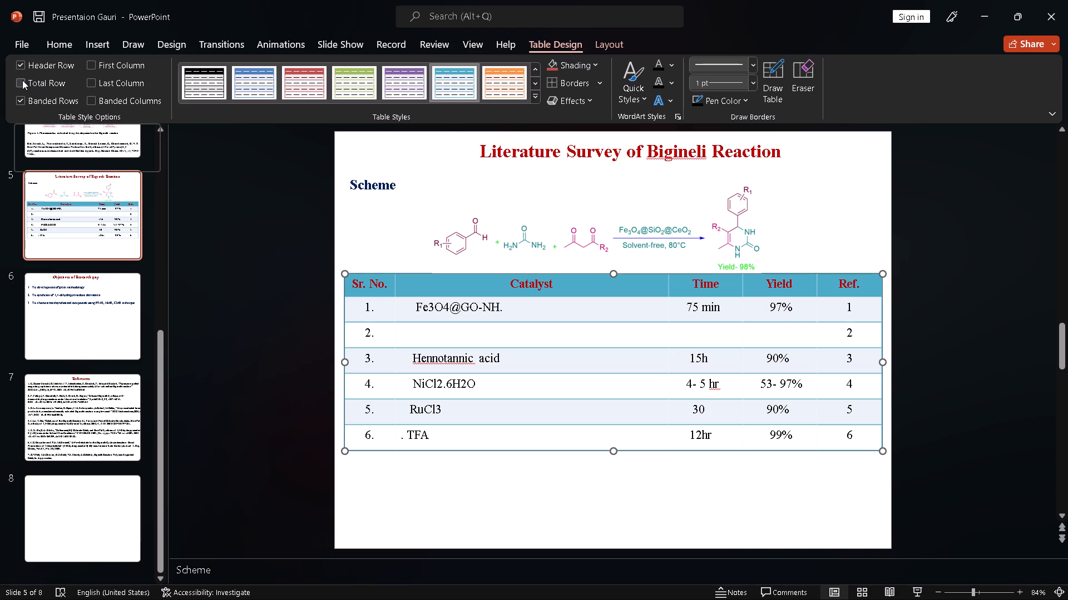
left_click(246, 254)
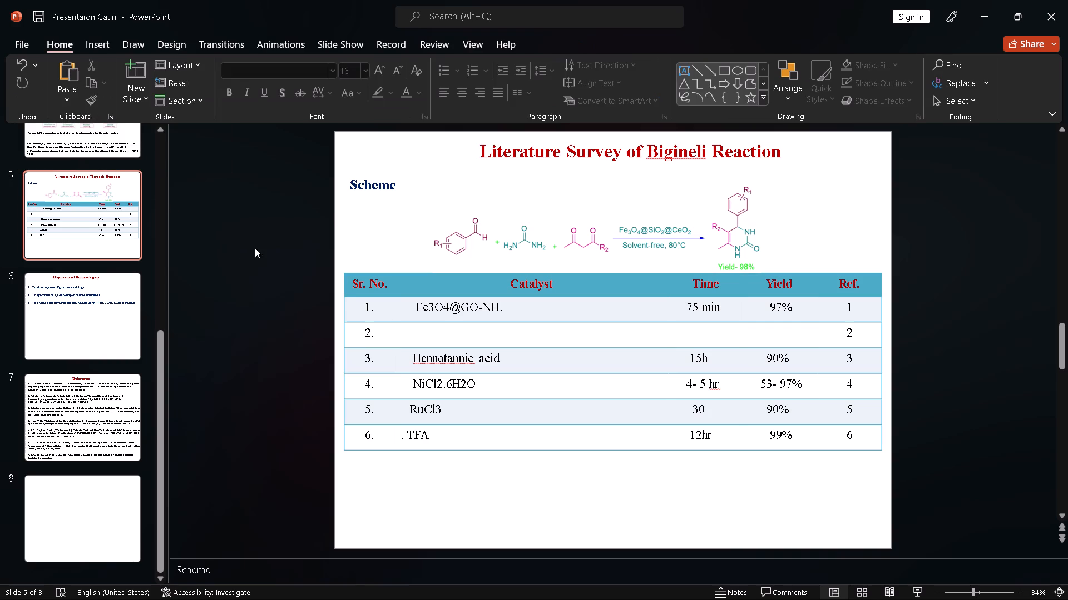
Look through the presentation from the title slide to the References slide, reviewing the survey table and the reference list.
scroll(288, 218, "up", 3)
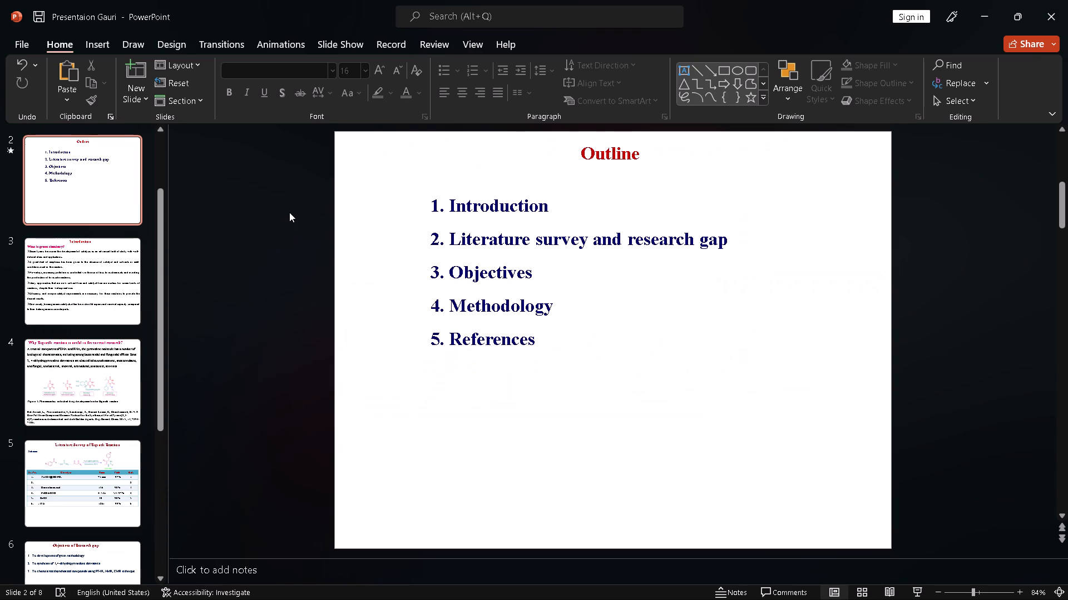
scroll(289, 212, "down", 2)
scroll(289, 211, "up", 1)
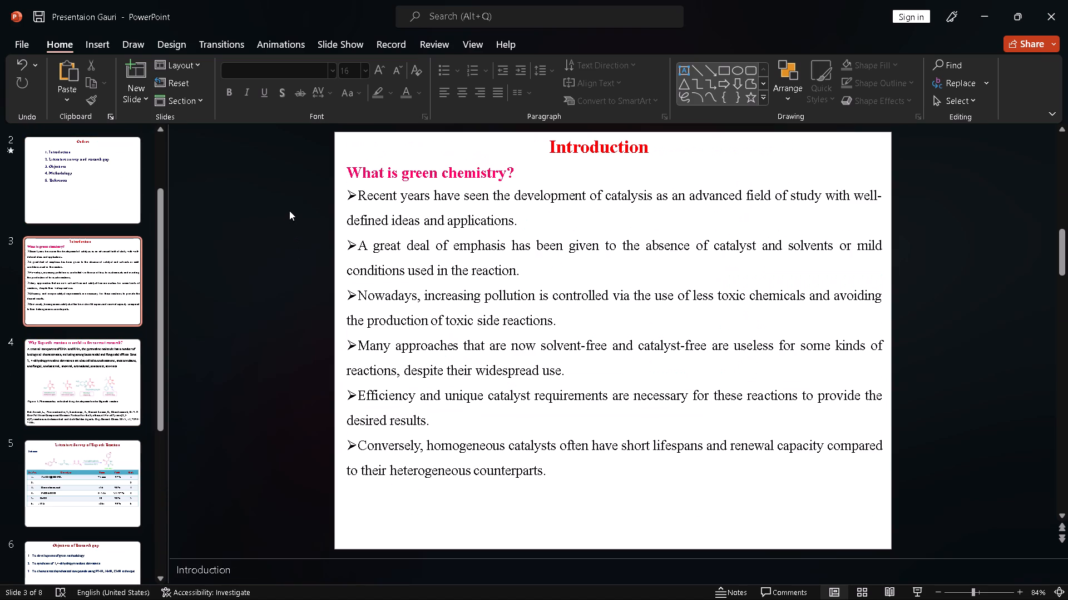
scroll(290, 206, "up", 2)
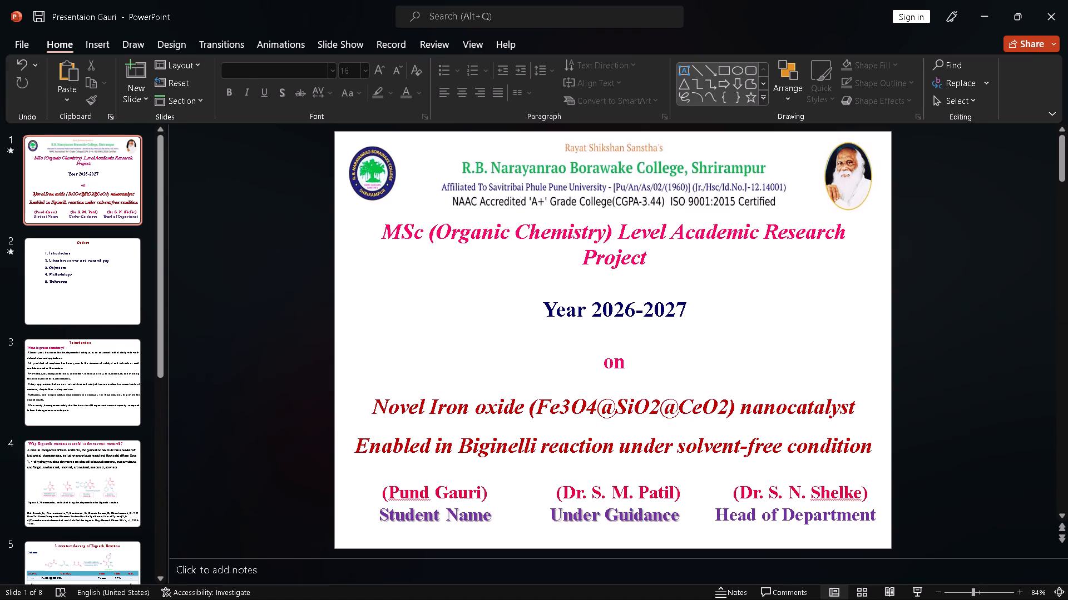
scroll(637, 398, "down", 4)
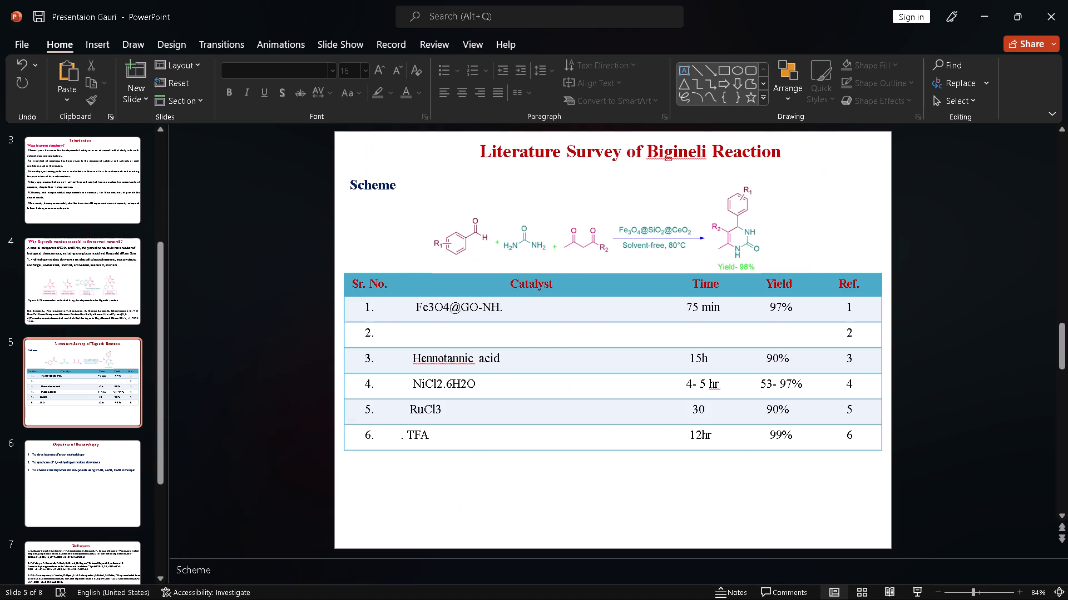
scroll(633, 375, "down", 3)
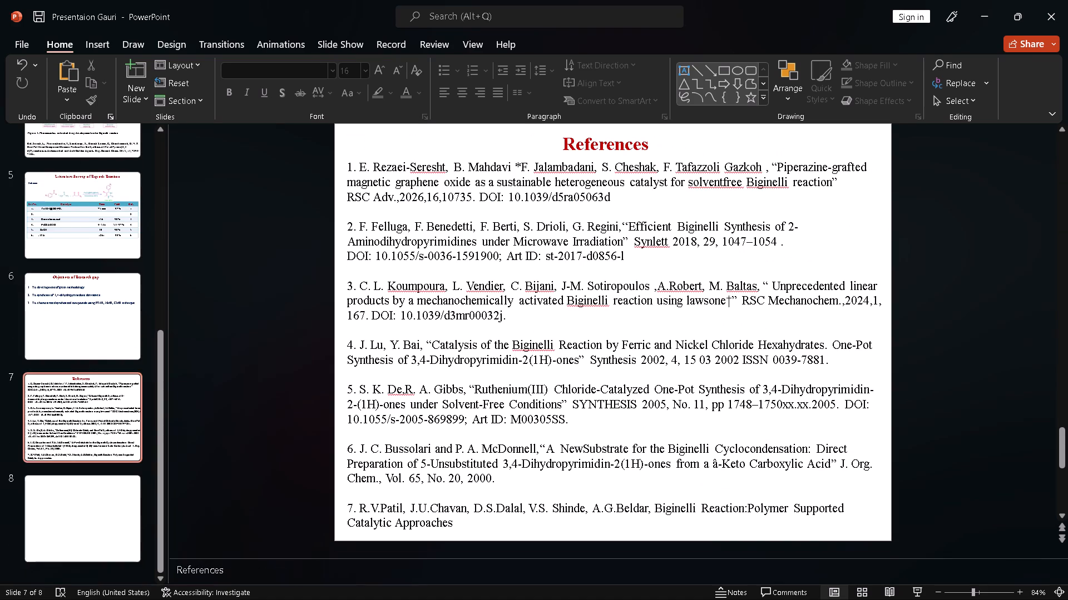
scroll(631, 359, "down", 1)
scroll(631, 359, "up", 1)
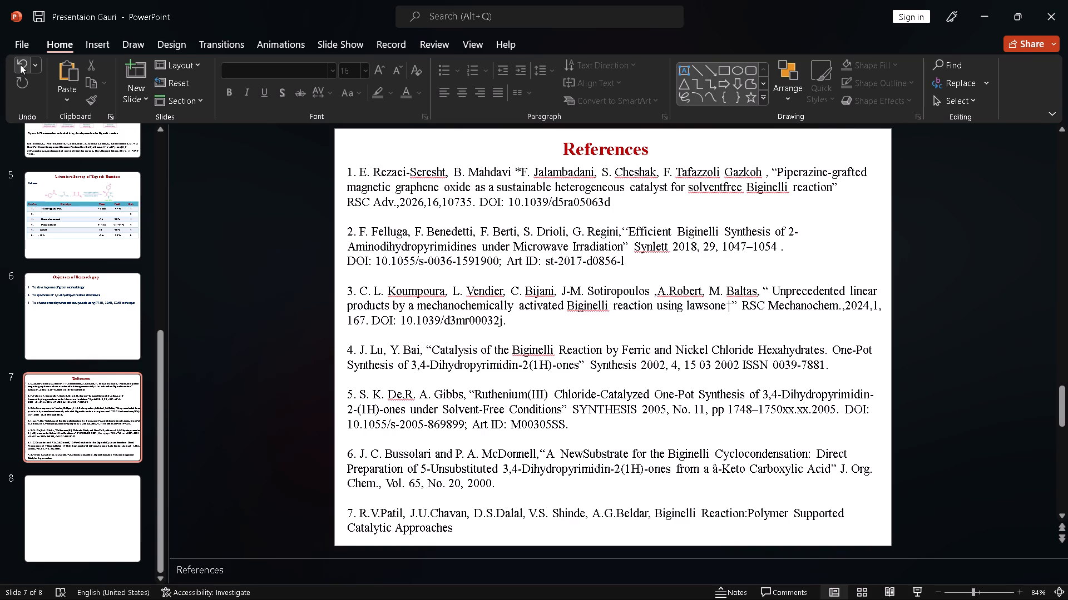
Change the DOI label in reference 2 to lowercase doi.
left_click(367, 261)
key("BackSpace")
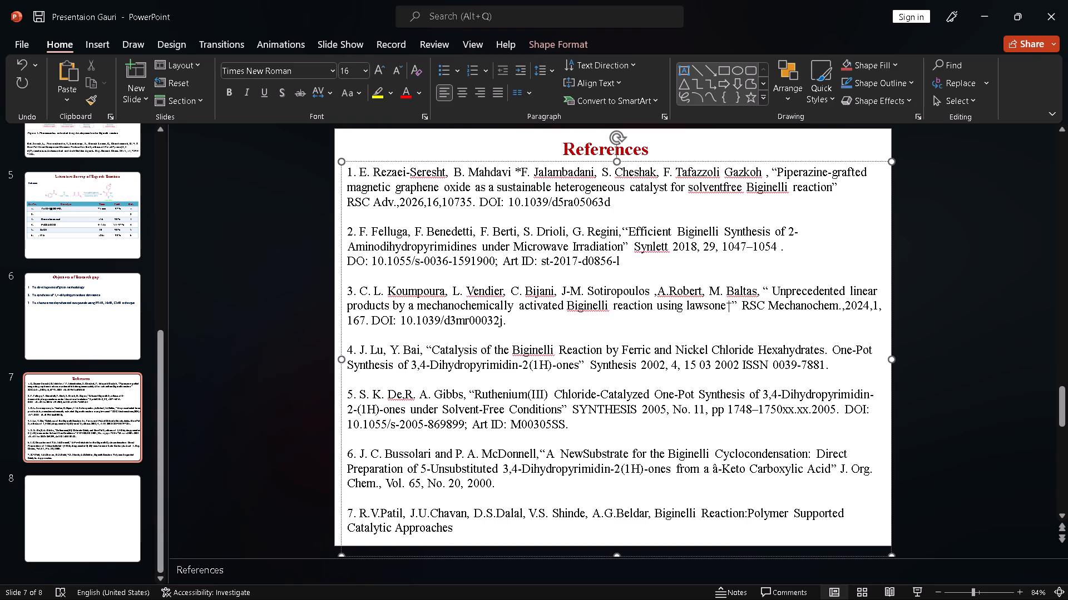
key("BackSpace")
key("BackSpace")
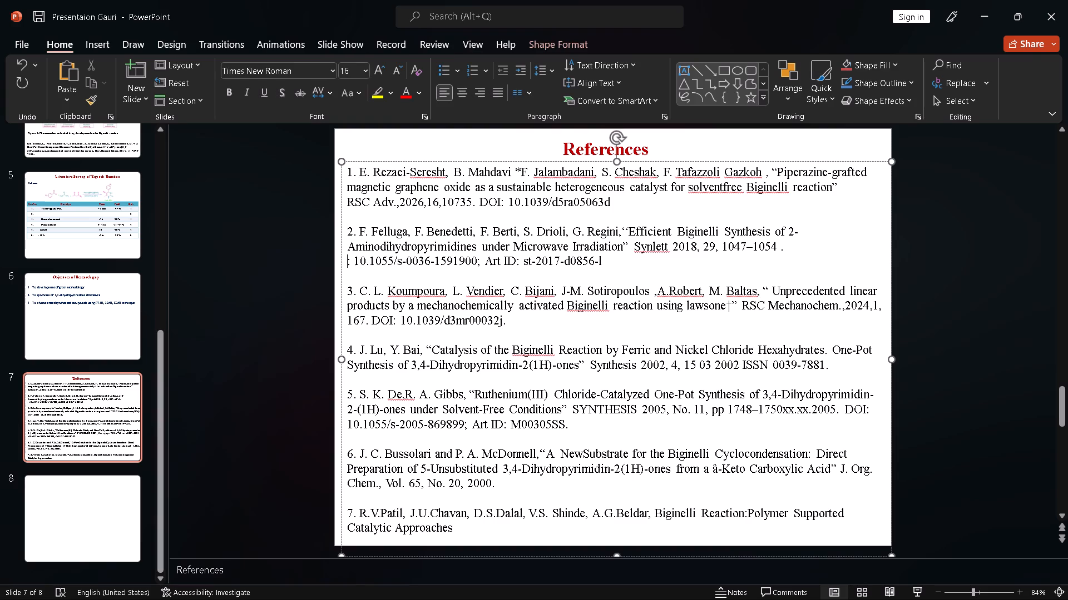
key("d")
key("o")
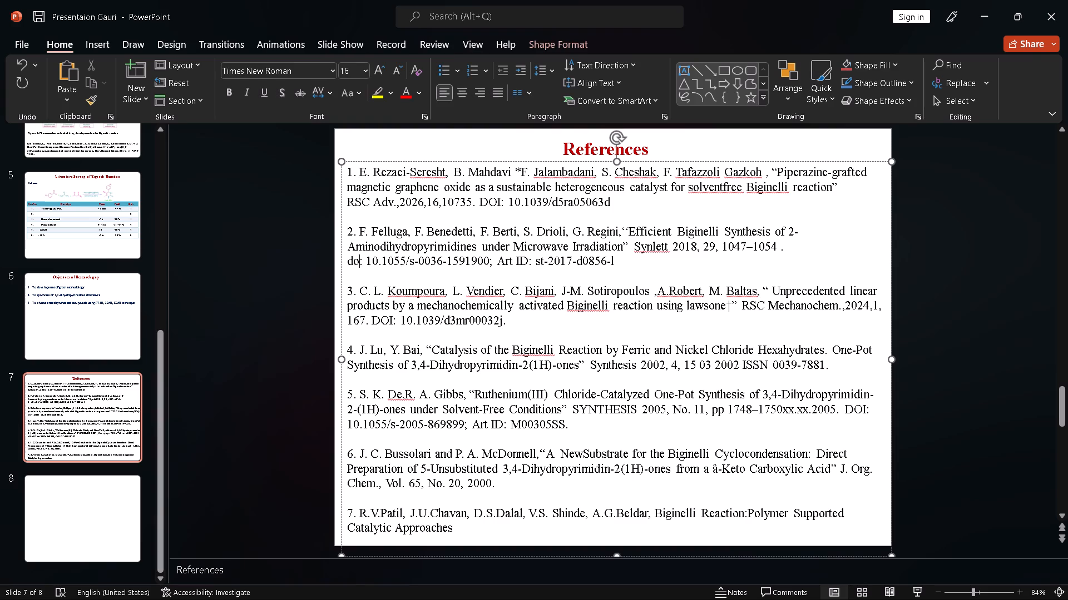
key("i")
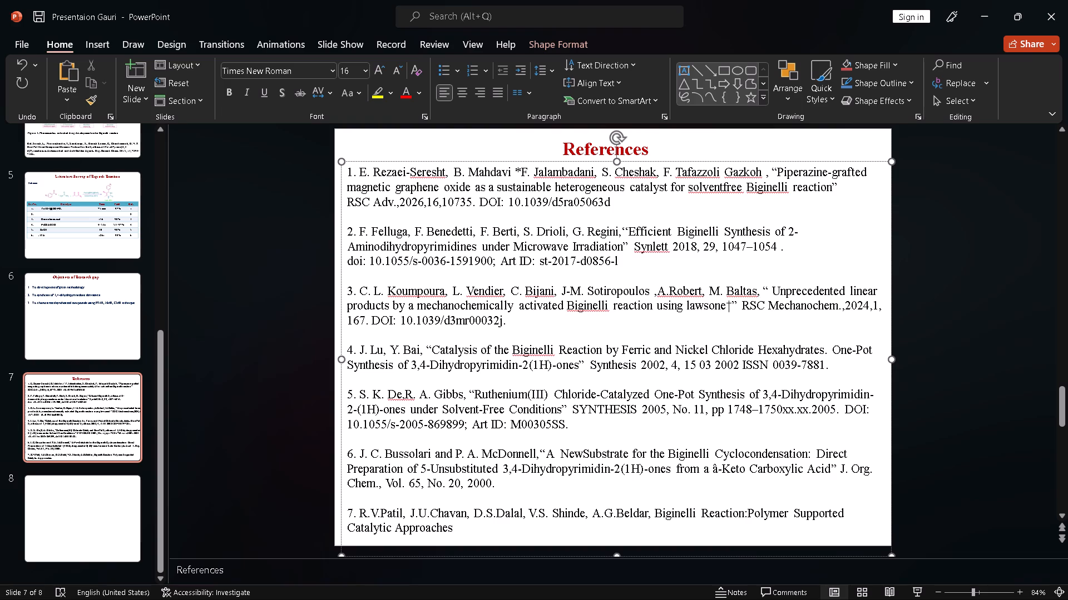
left_click_drag(349, 261, 357, 262)
left_click_drag(357, 262, 451, 268)
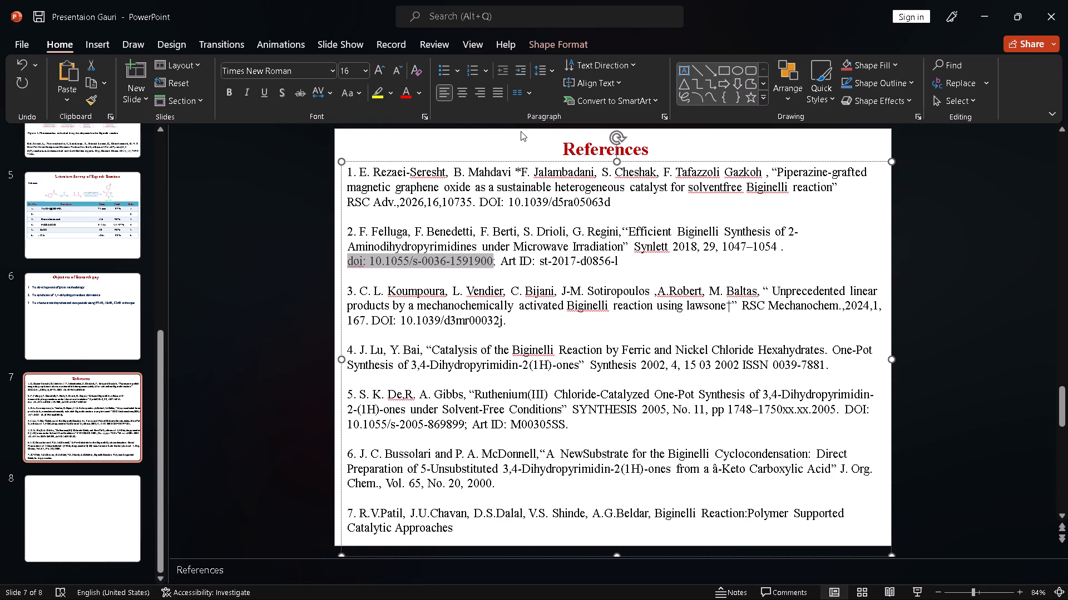
left_click(417, 94)
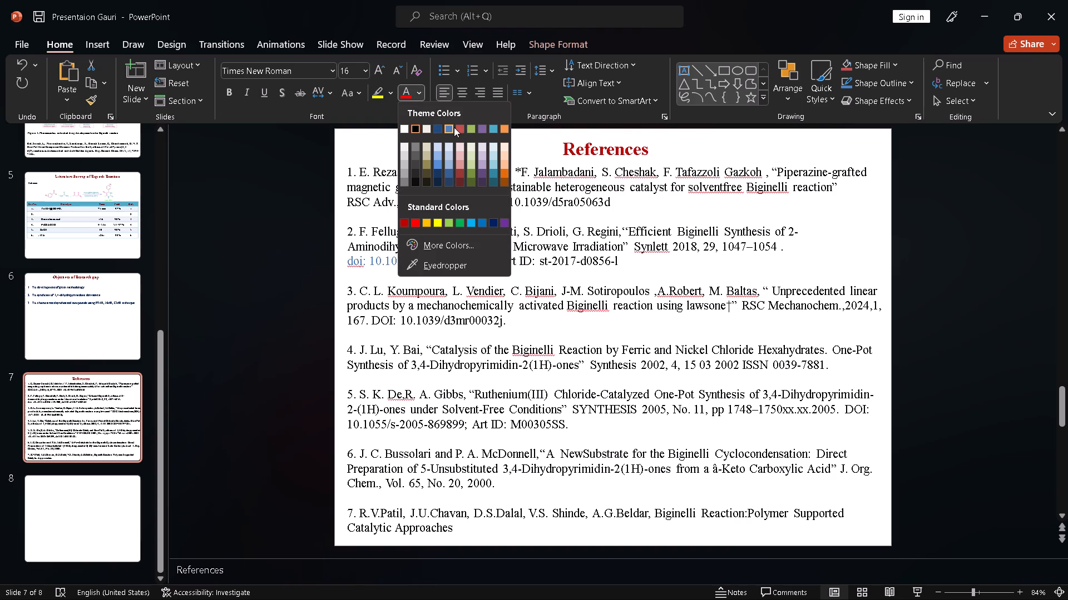
left_click(482, 226)
left_click(315, 234)
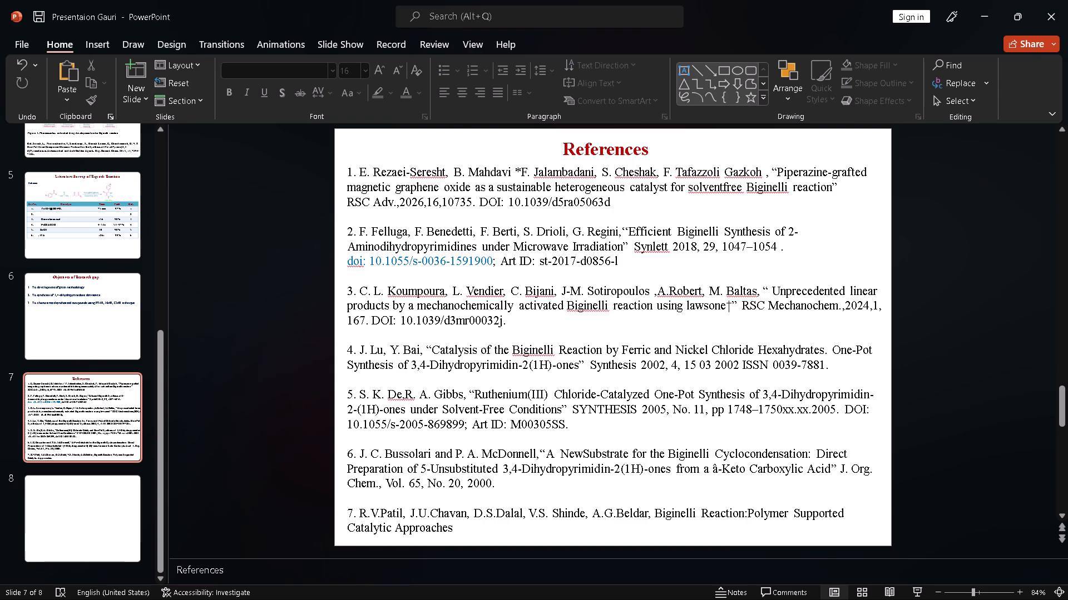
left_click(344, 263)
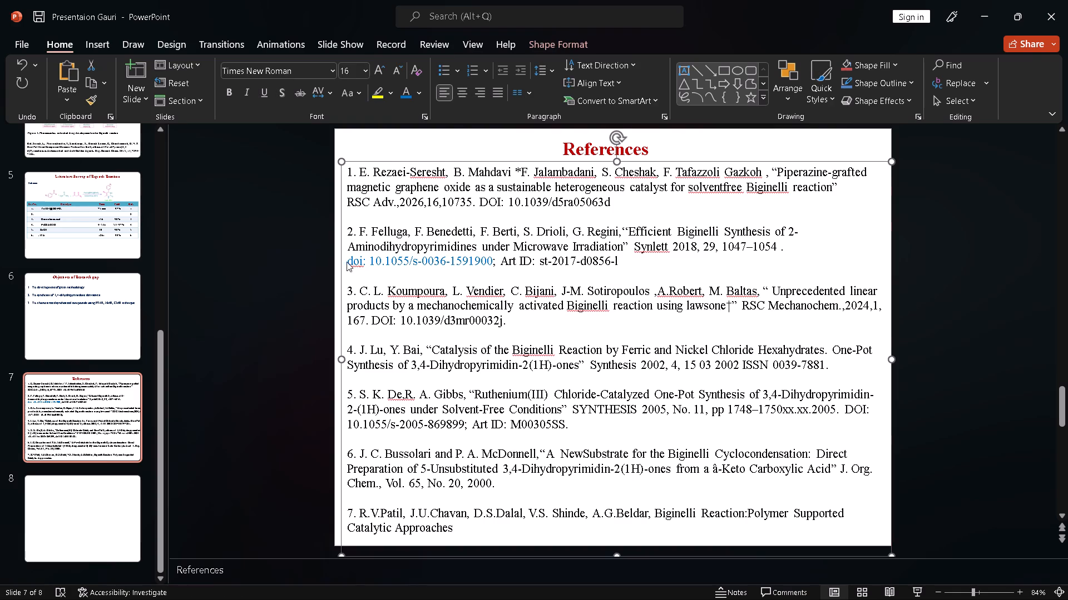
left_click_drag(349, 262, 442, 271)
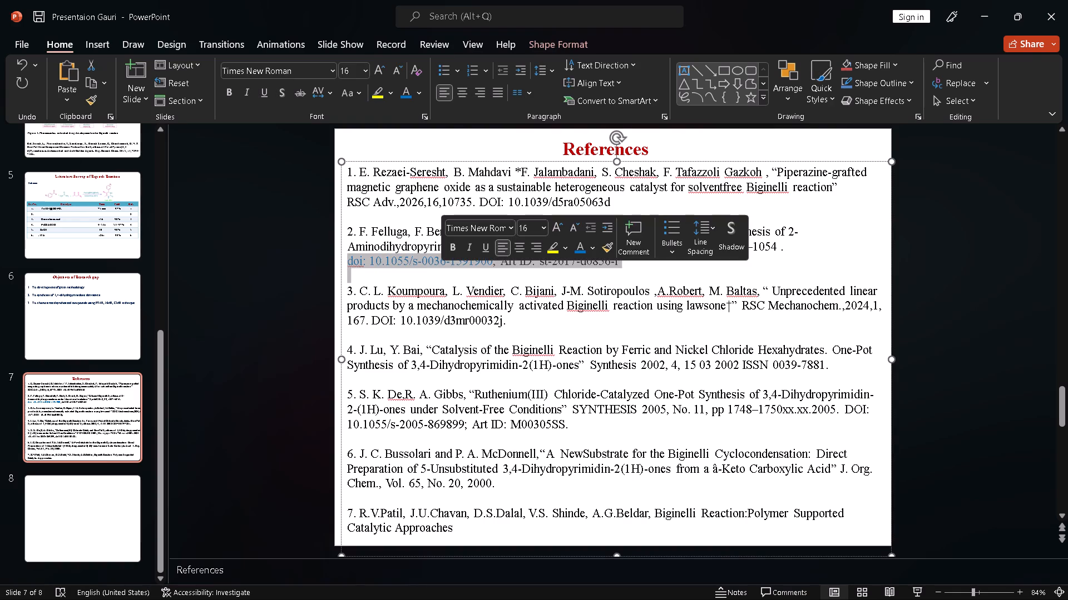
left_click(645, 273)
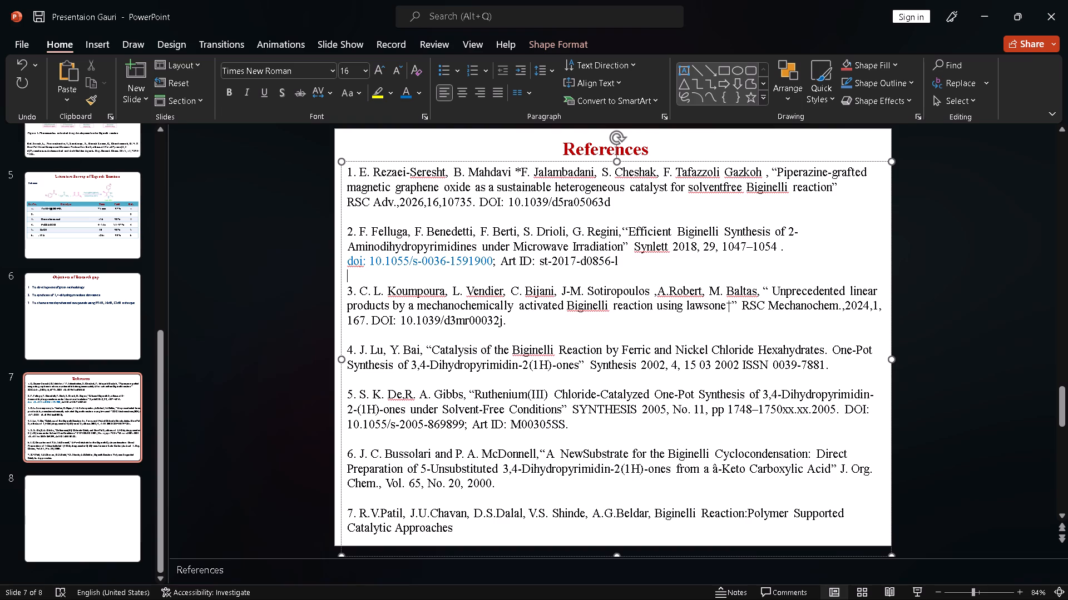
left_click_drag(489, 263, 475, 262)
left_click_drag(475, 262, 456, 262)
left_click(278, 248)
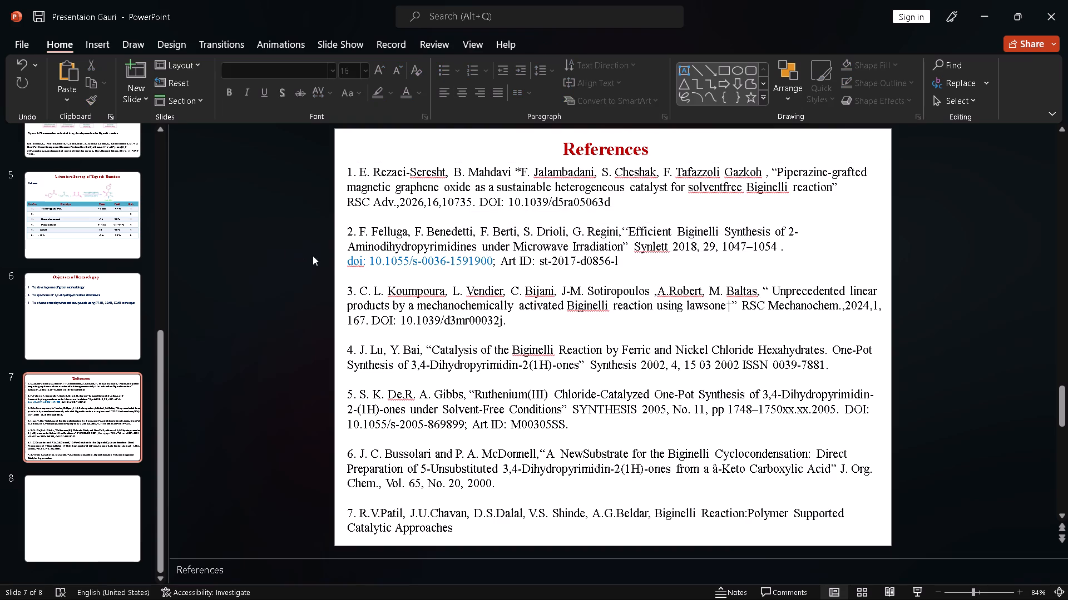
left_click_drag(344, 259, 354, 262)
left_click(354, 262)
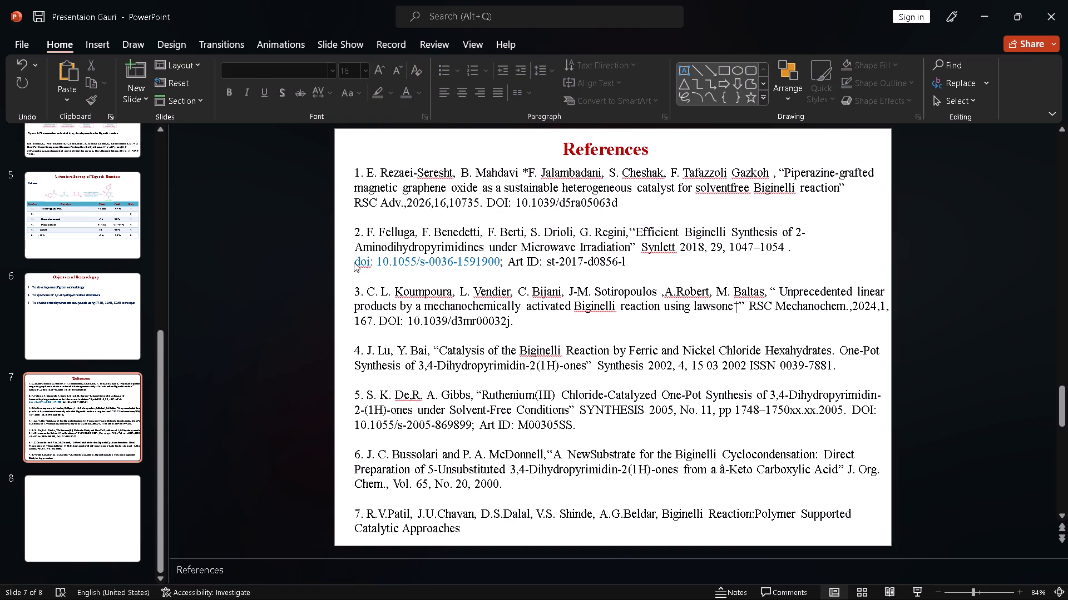
Undo the reference text box move and the blue colouring of reference 2's DOI, keeping the lowercase doi label.
left_click(19, 63)
left_click(19, 63)
left_click(19, 63)
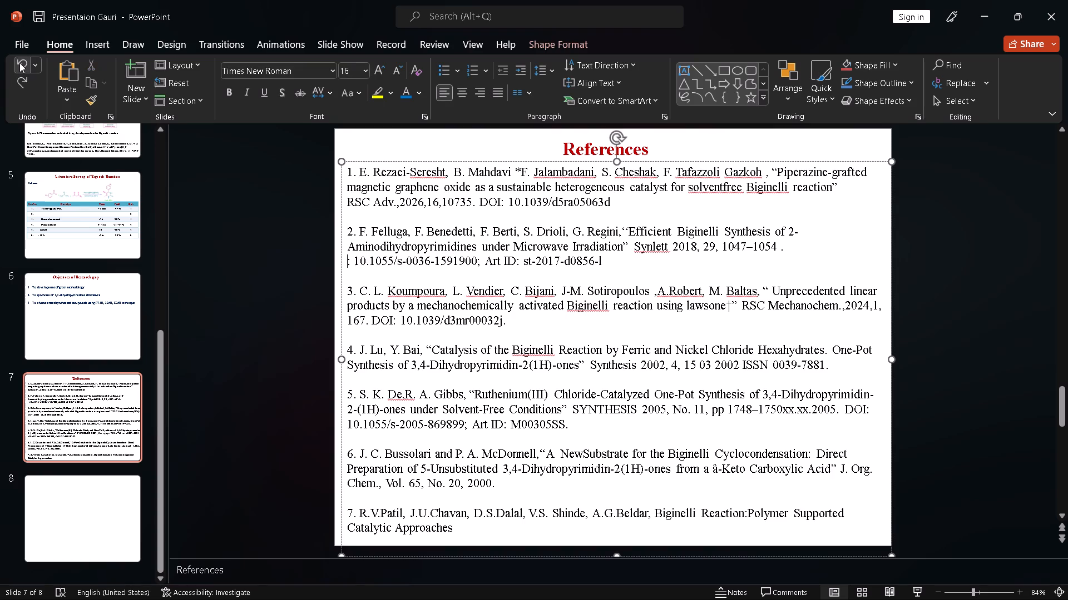
left_click(19, 77)
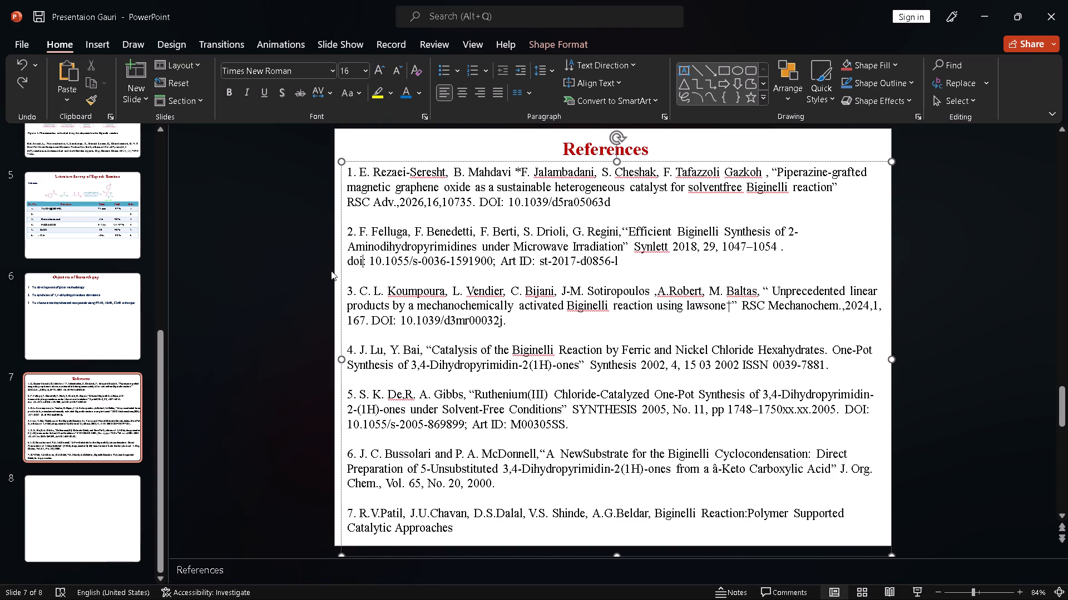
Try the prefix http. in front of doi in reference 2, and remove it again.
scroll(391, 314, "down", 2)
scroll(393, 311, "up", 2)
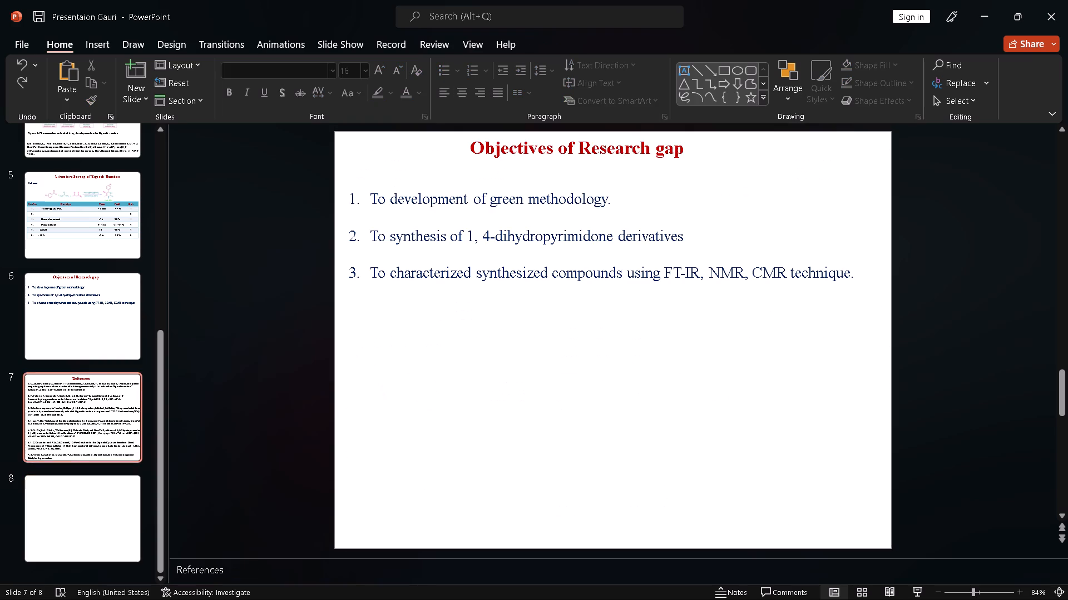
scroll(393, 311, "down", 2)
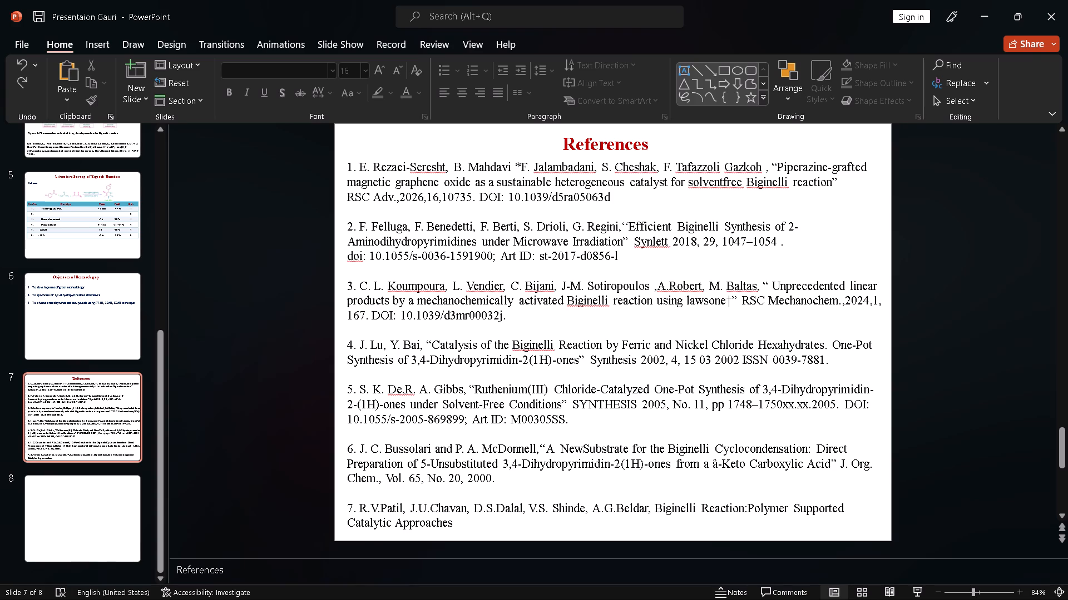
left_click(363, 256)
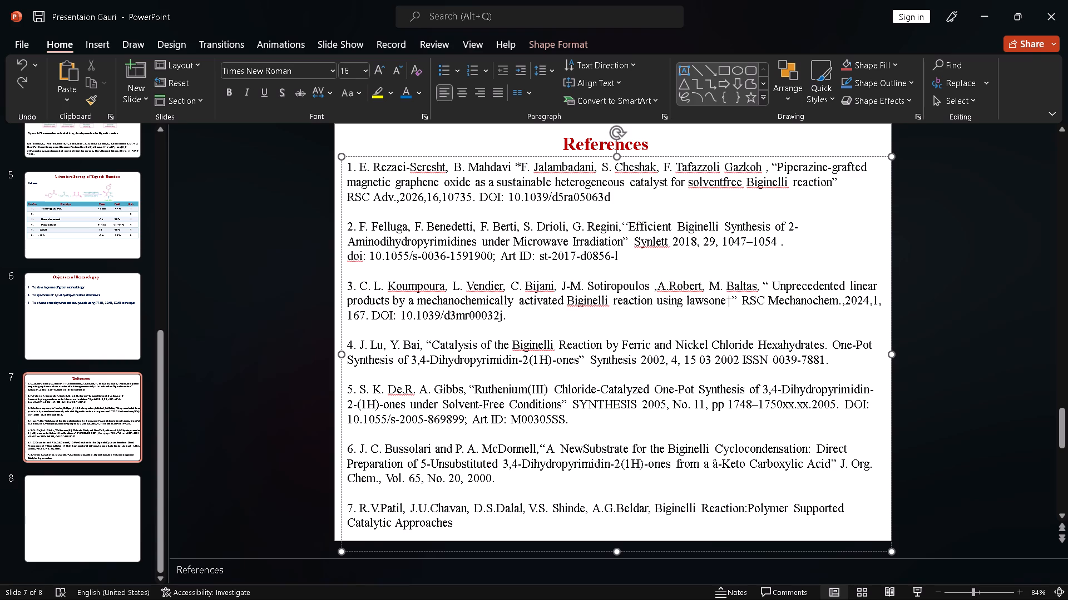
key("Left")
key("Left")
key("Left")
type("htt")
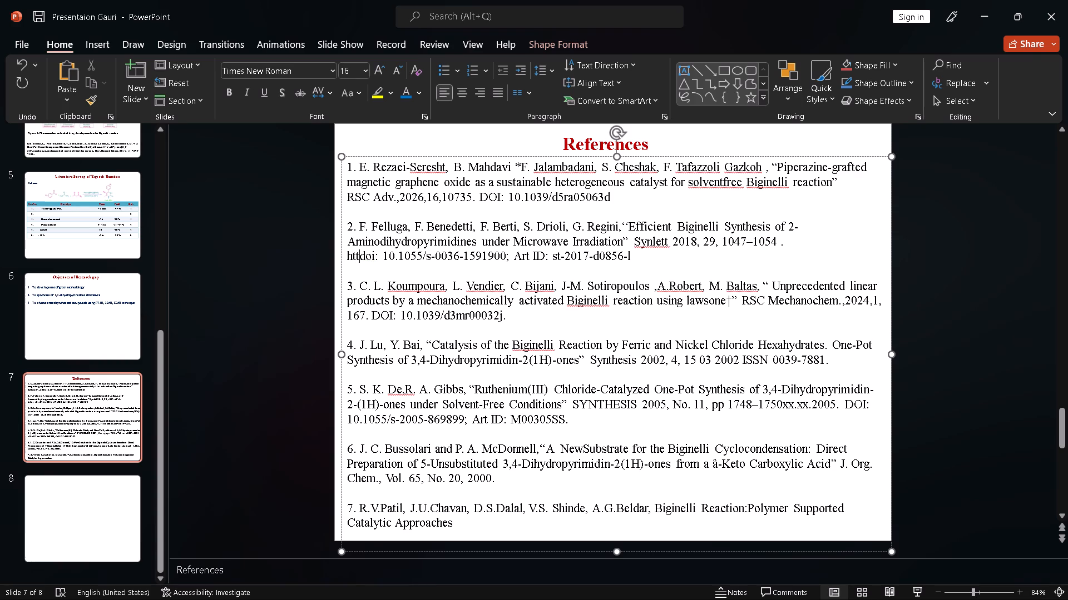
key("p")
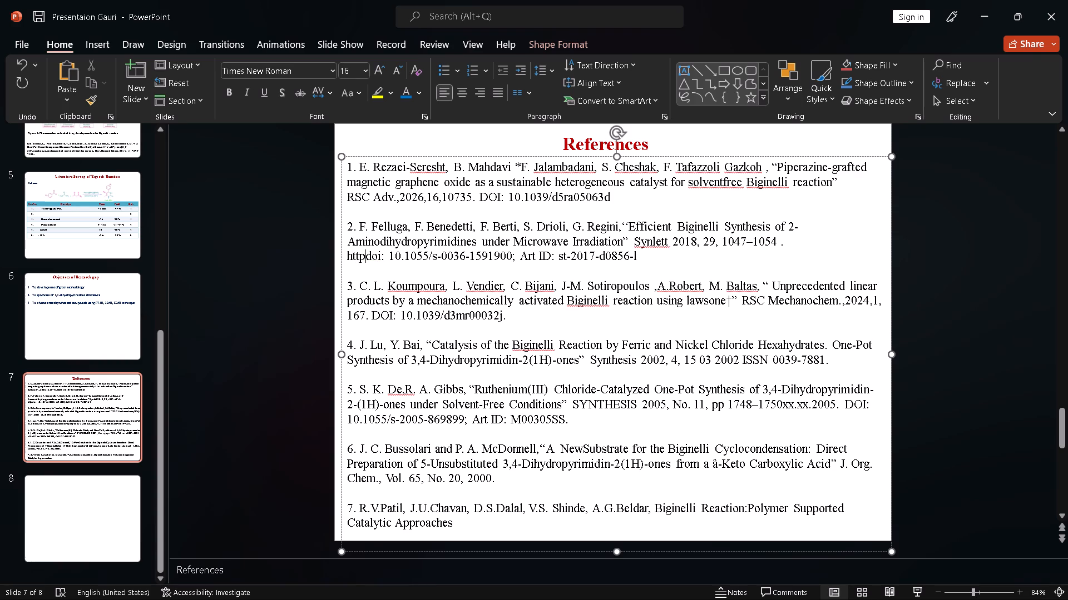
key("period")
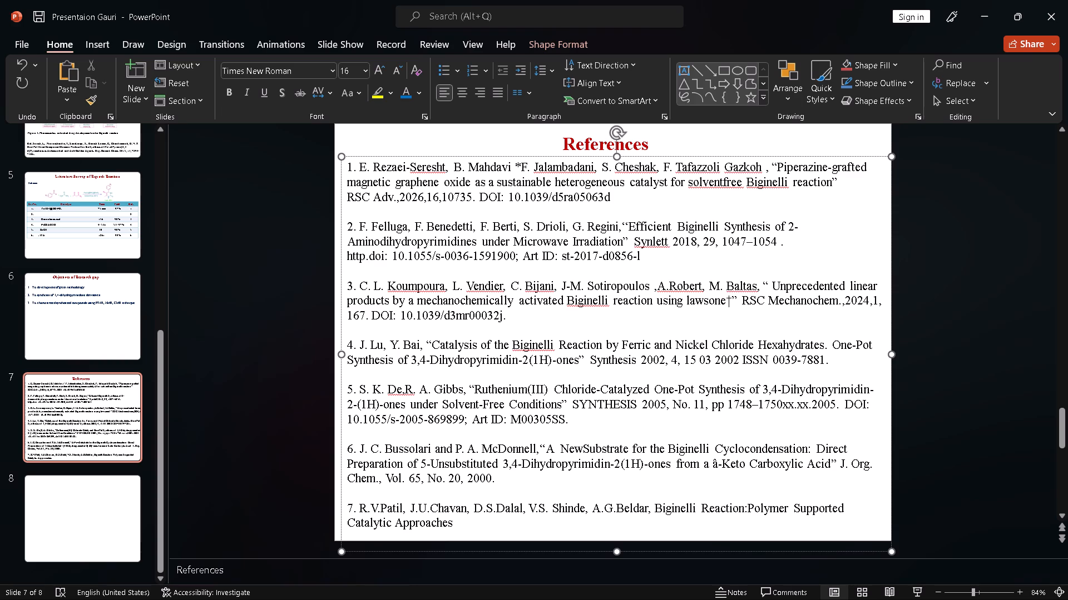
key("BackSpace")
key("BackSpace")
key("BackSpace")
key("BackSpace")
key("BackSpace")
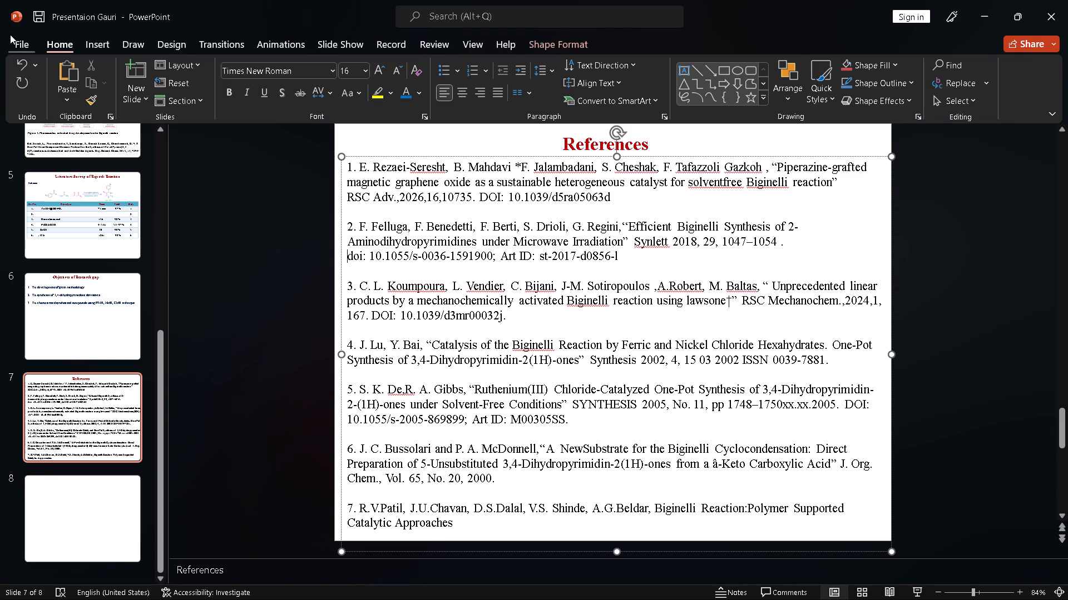
Save a copy of the presentation to the Desktop folder under the file name gouri.
left_click(14, 50)
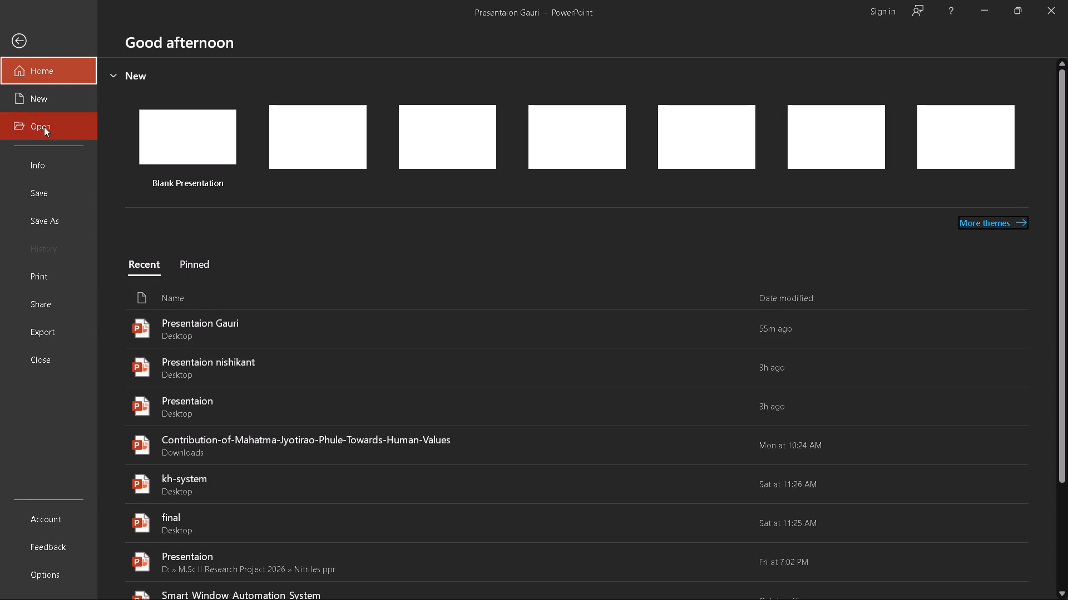
left_click(39, 210)
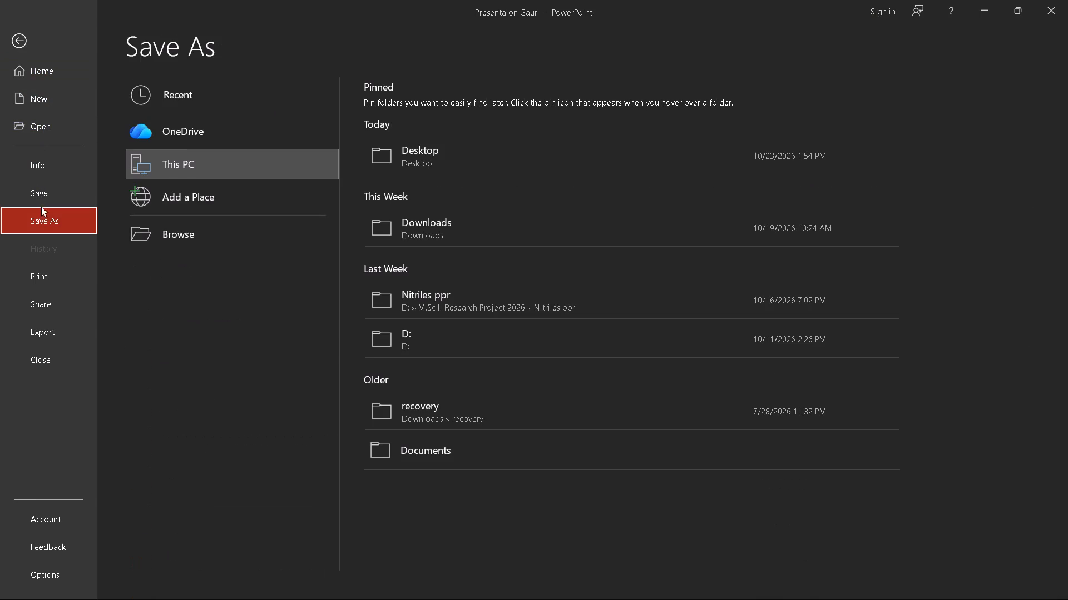
left_click(374, 149)
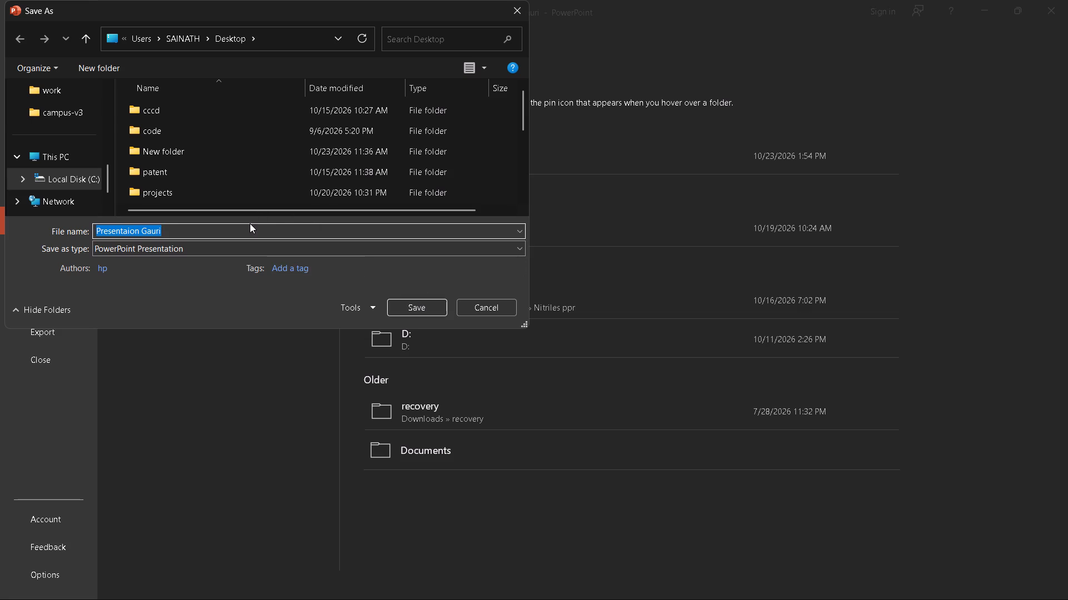
key("BackSpace")
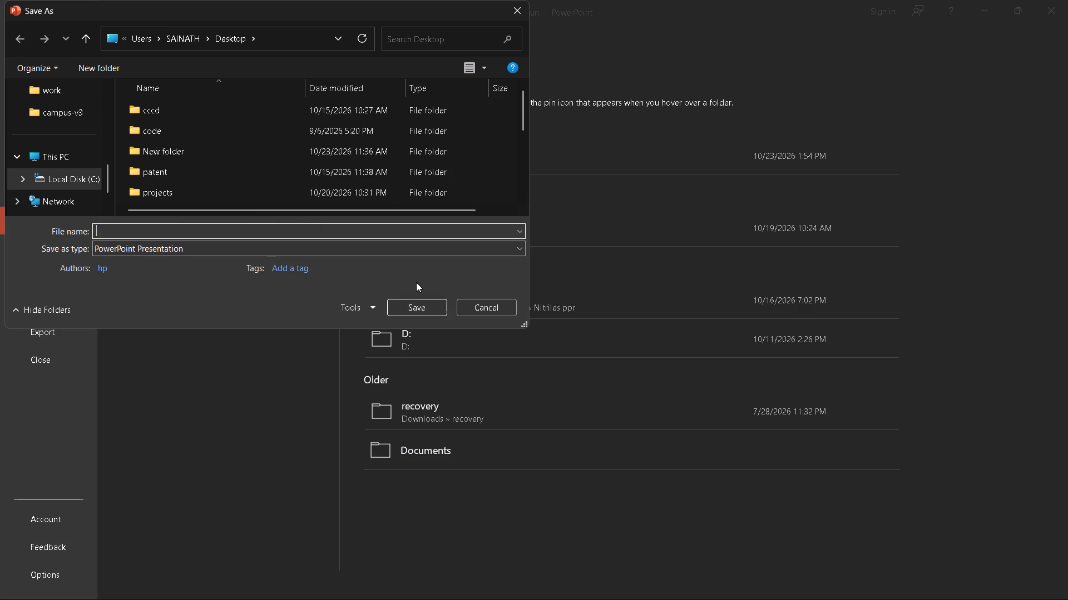
key("g")
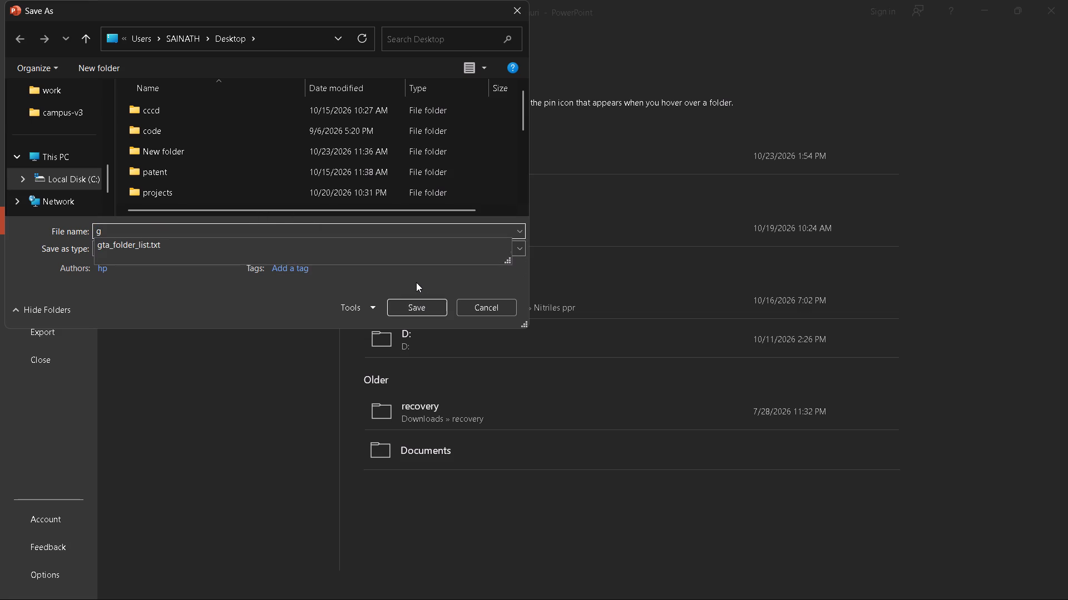
type("ouri")
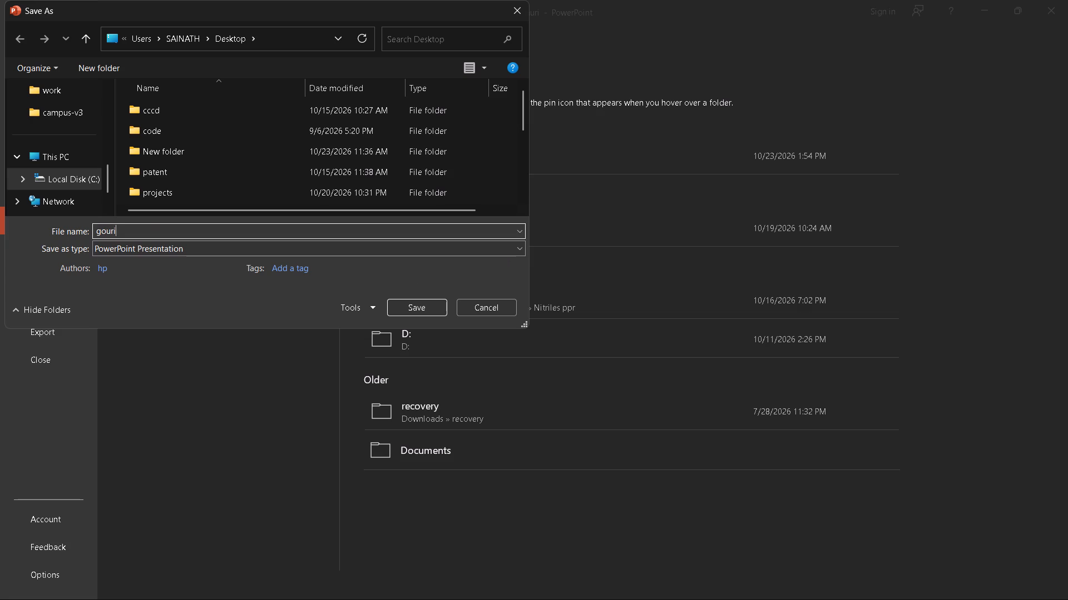
left_click(431, 311)
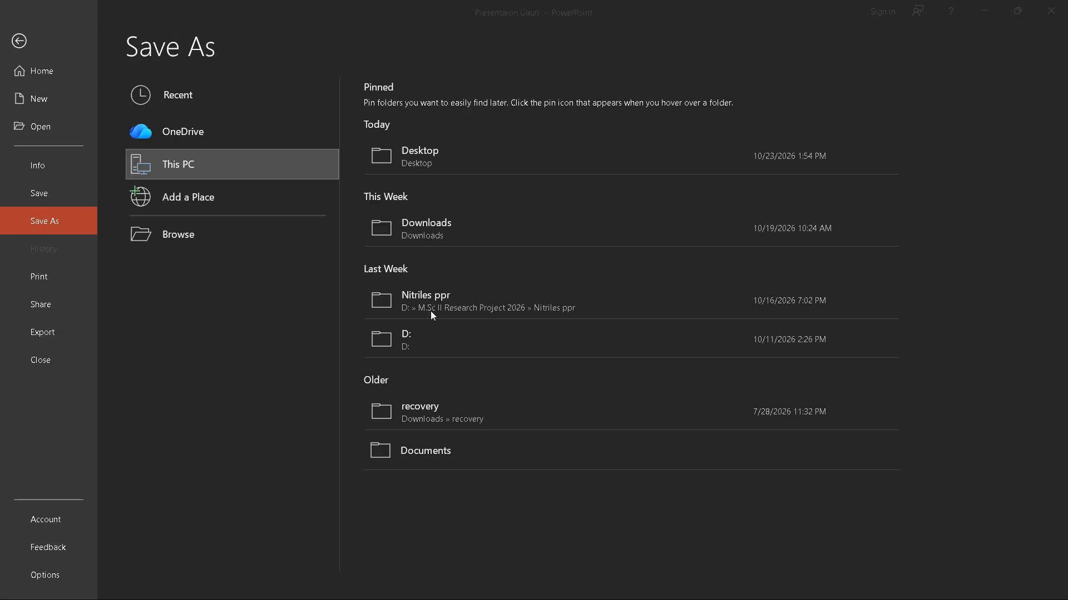
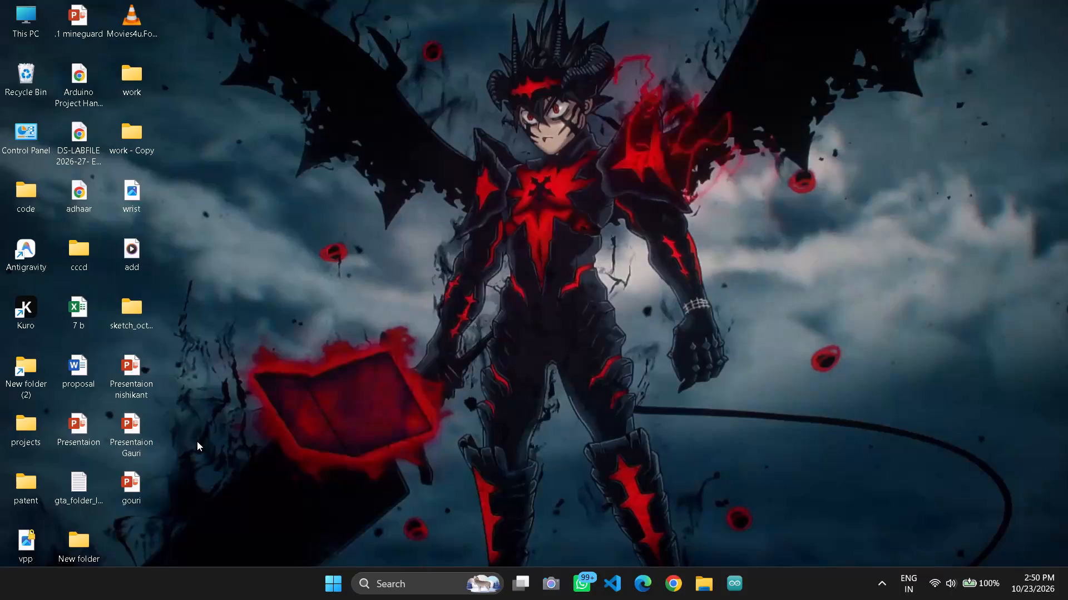
Delete the Presentaion Gauri file from the Desktop.
left_click(145, 428)
left_click(145, 428)
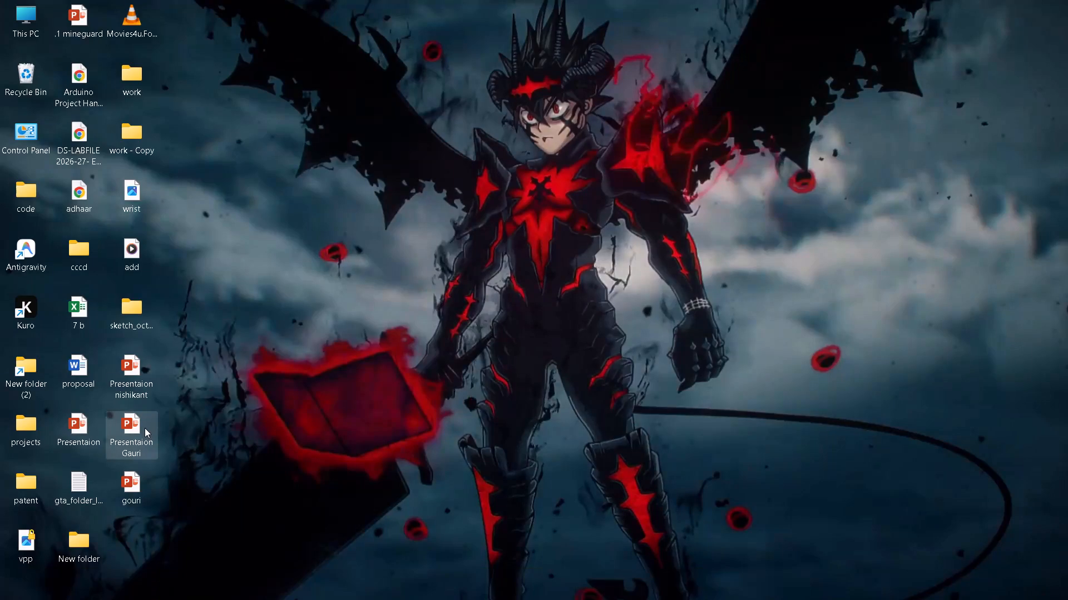
left_click(758, 158)
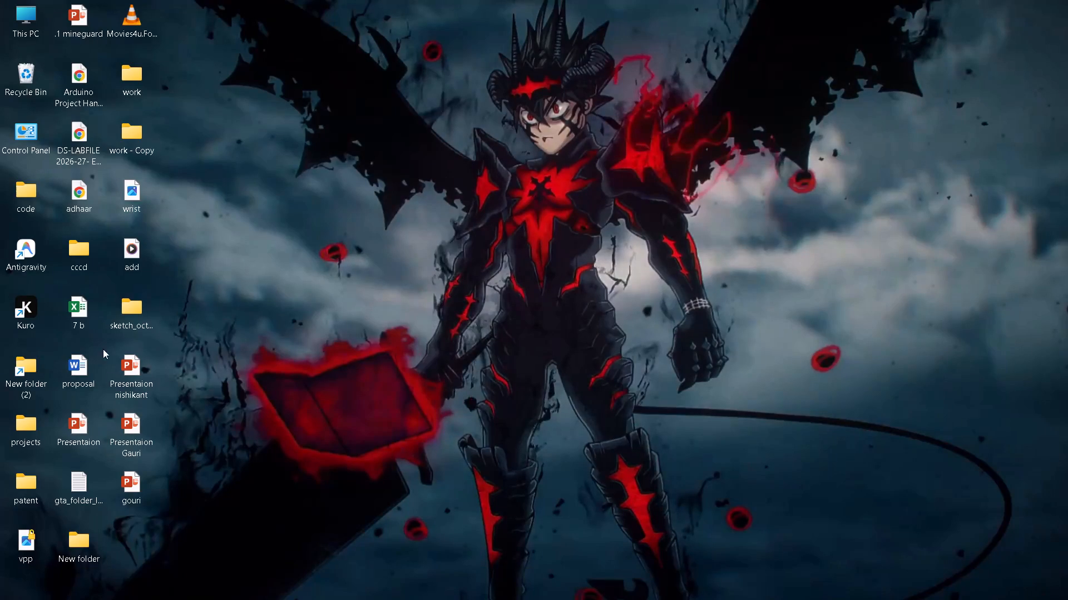
right_click(151, 431)
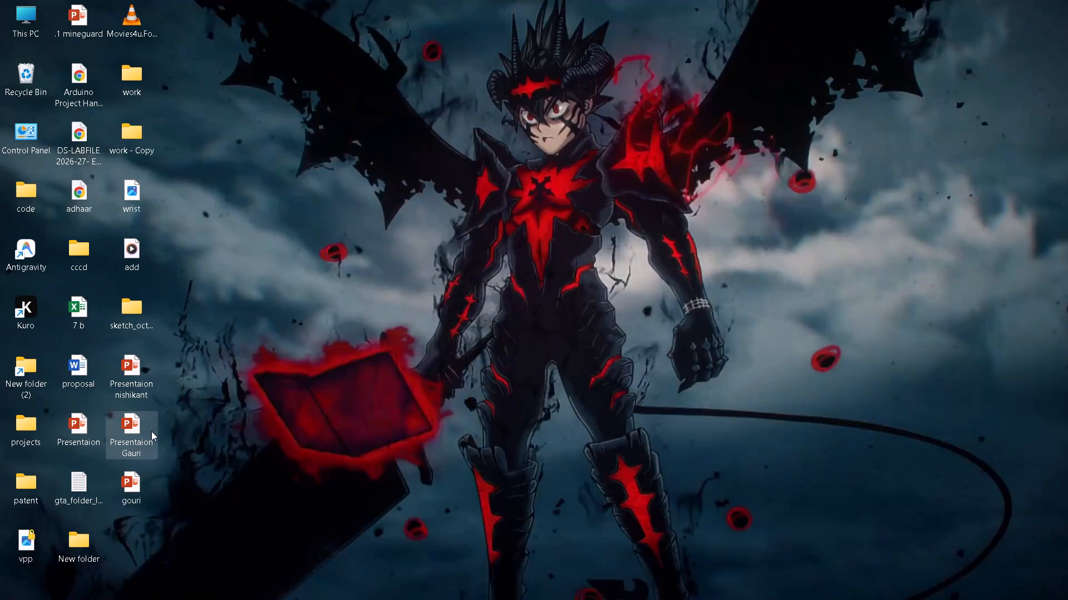
right_click(141, 428)
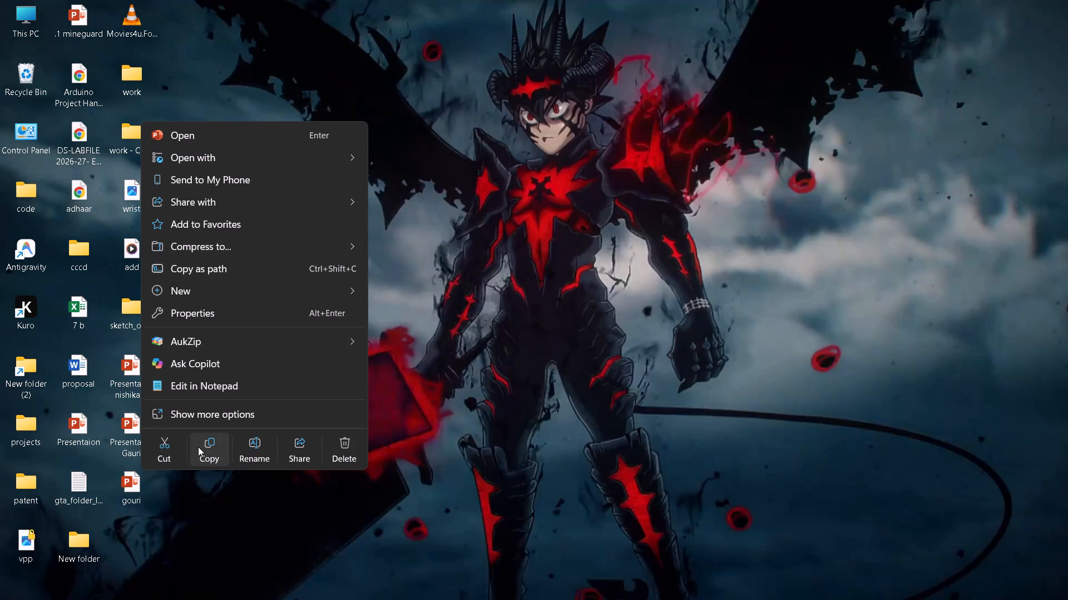
left_click(352, 453)
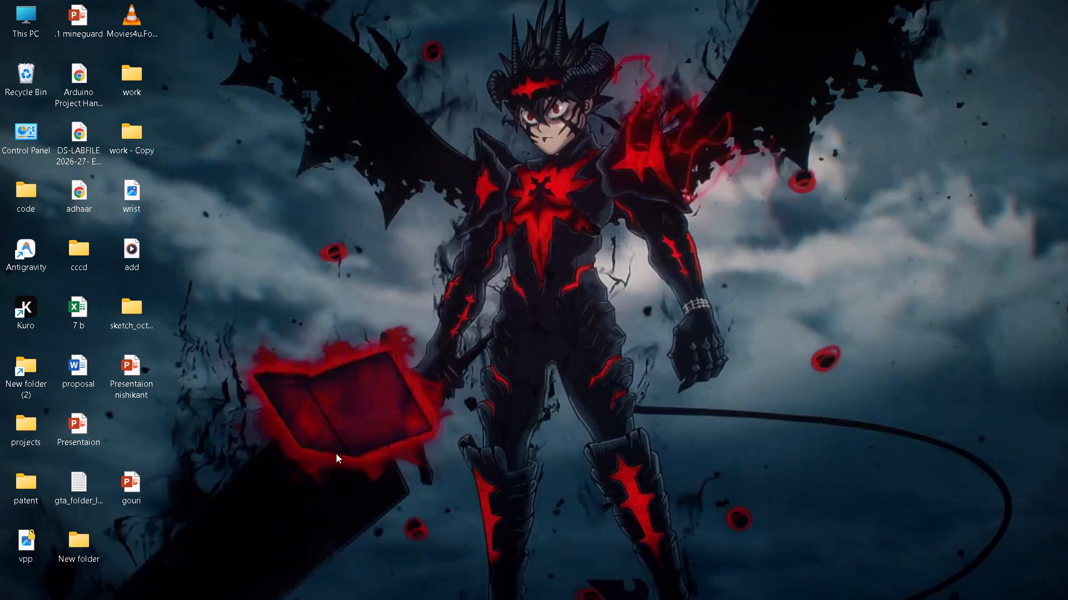
Open the gouri presentation from the Desktop, look through all its slides from title to end, and close it.
left_click(145, 483)
left_click(144, 479)
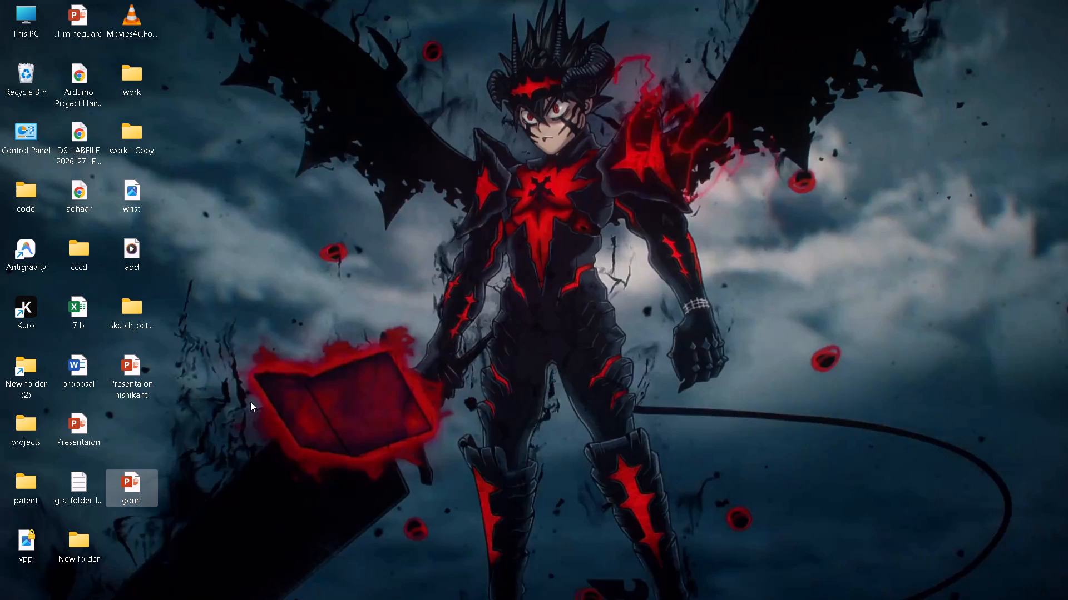
double_click(136, 479)
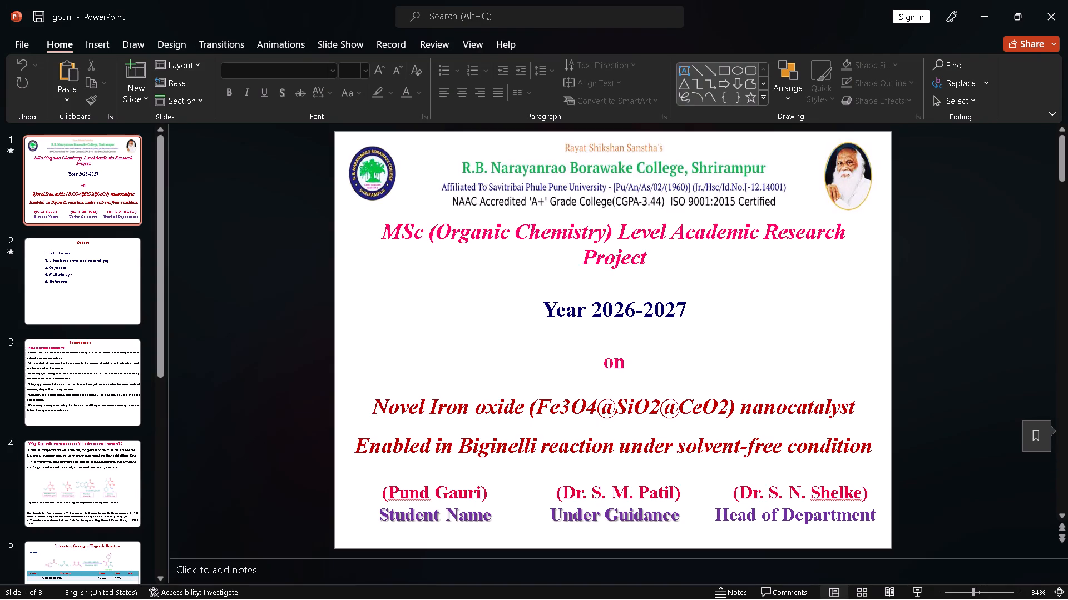
scroll(728, 344, "down", 3)
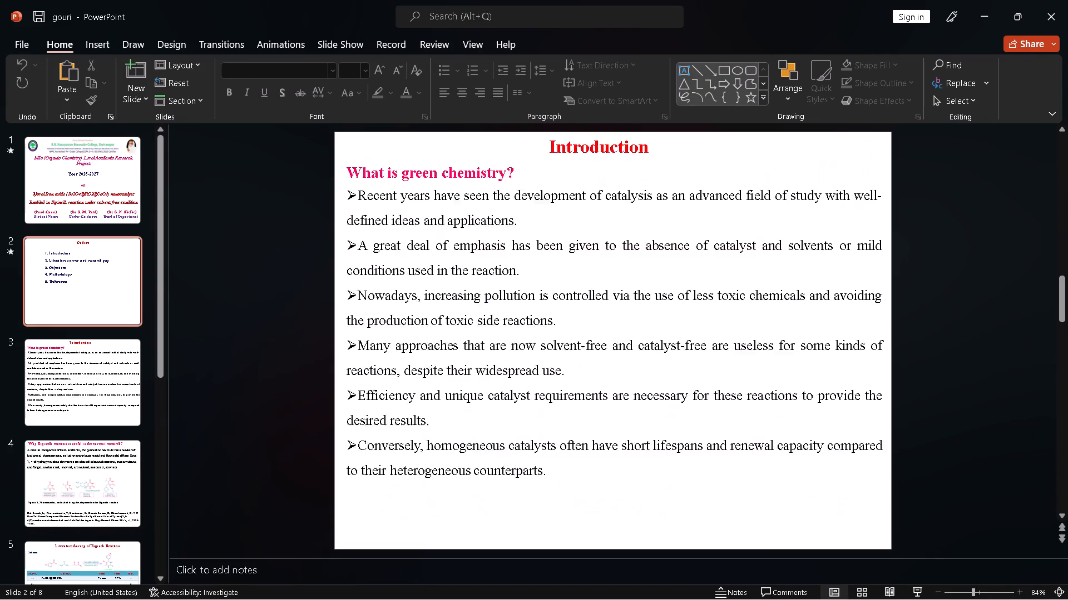
scroll(732, 346, "down", 3)
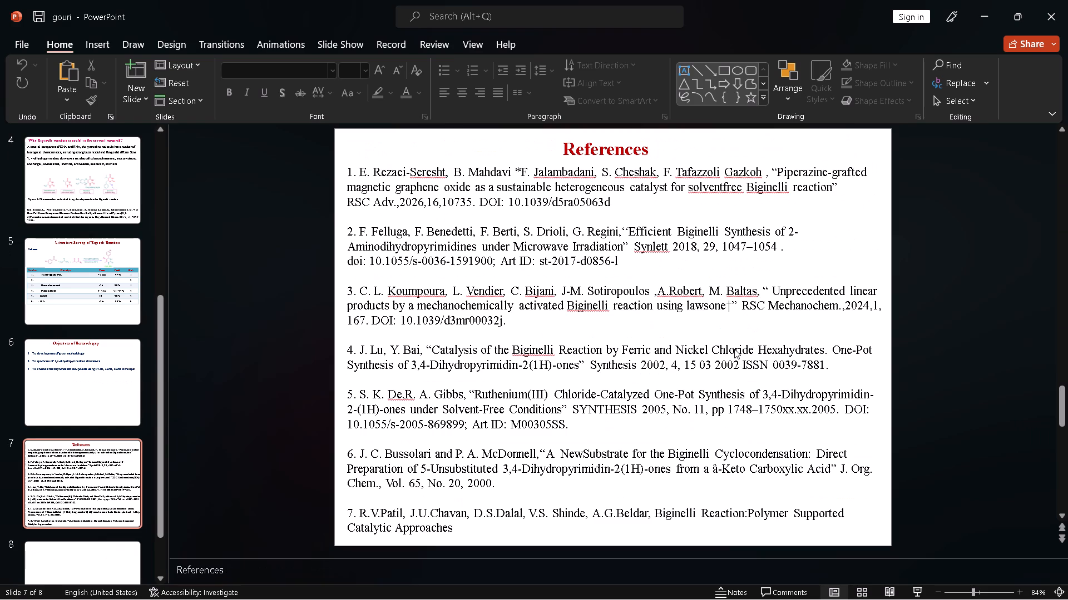
scroll(734, 349, "down", 3)
scroll(734, 349, "up", 3)
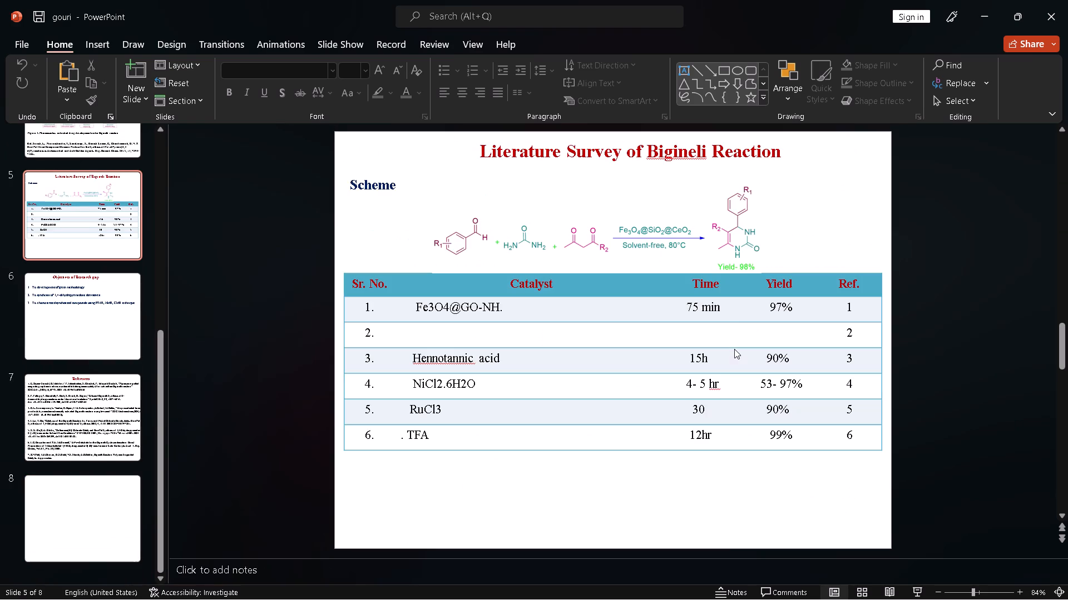
scroll(734, 349, "up", 7)
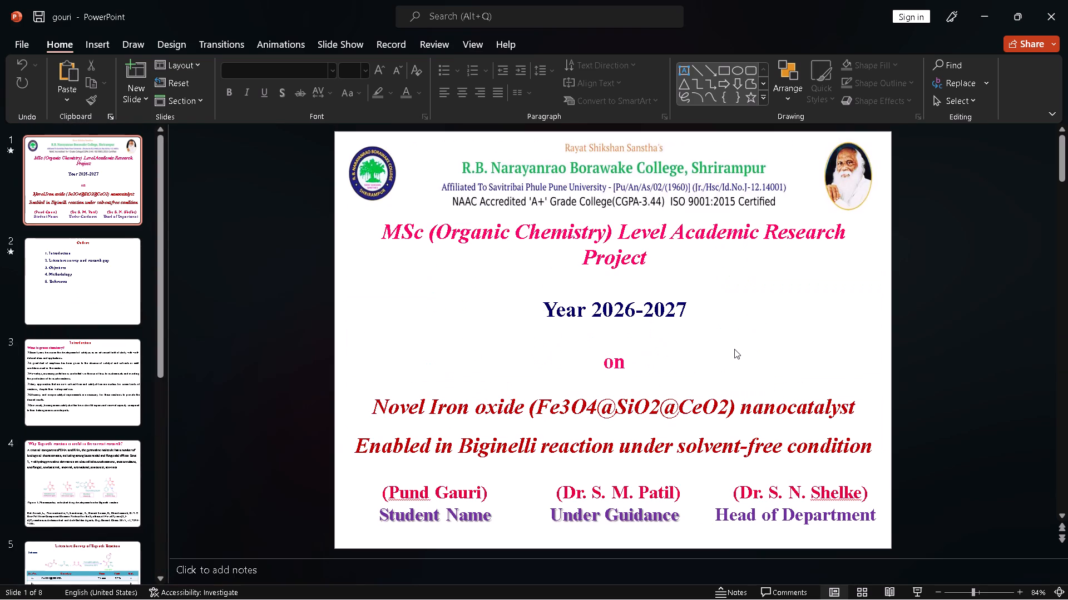
scroll(734, 349, "down", 1)
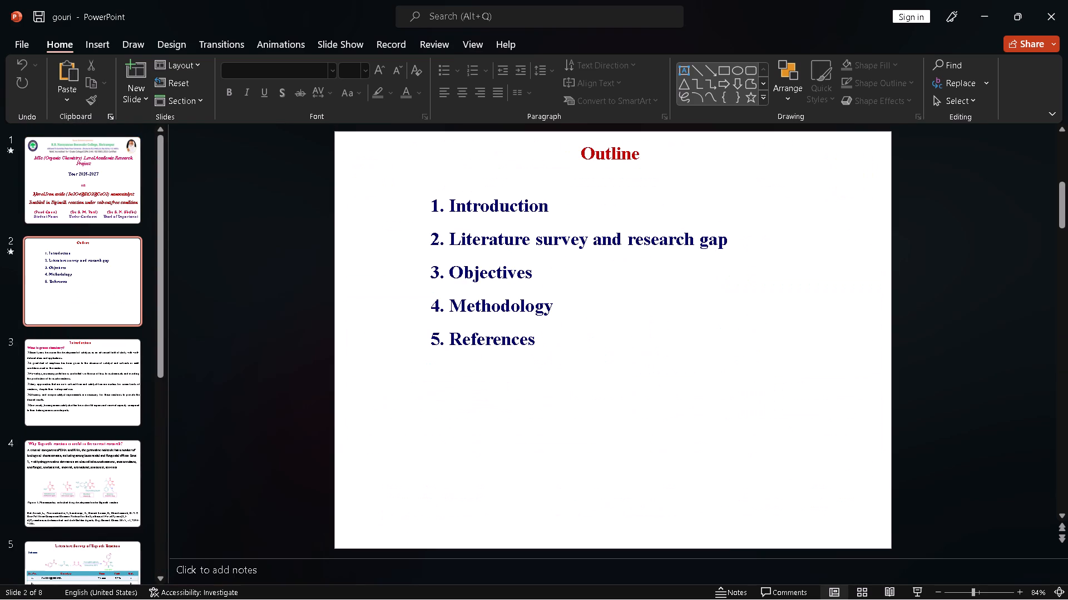
scroll(734, 349, "down", 3)
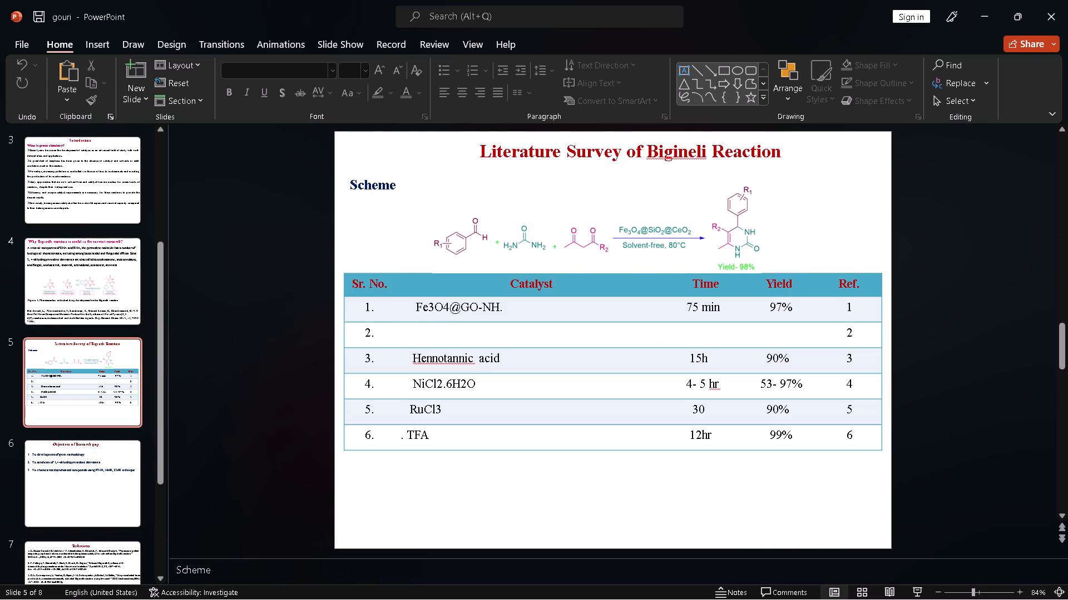
scroll(734, 349, "down", 5)
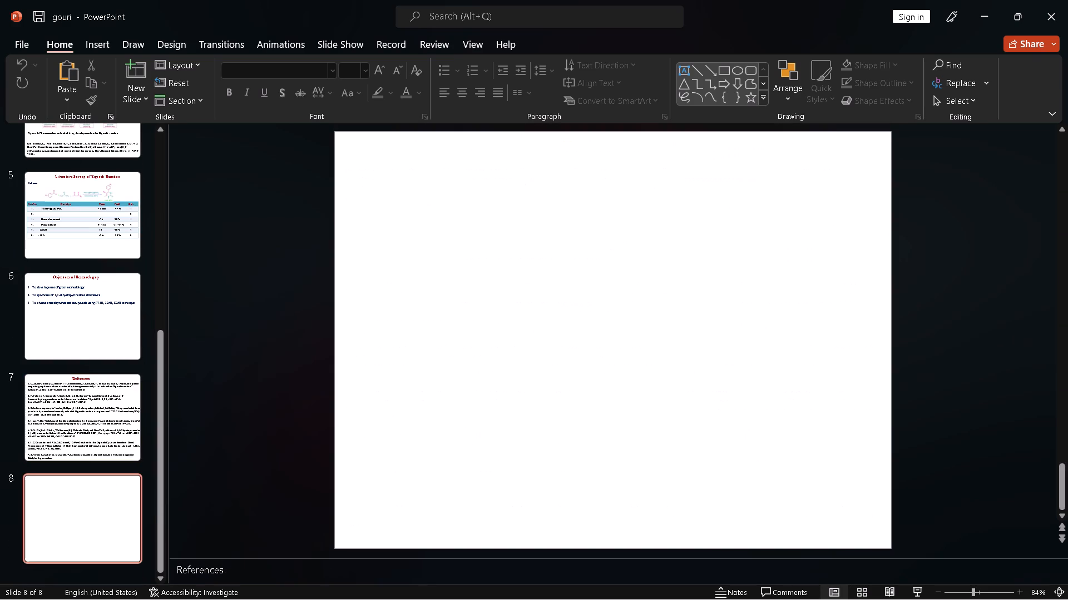
scroll(734, 349, "down", 2)
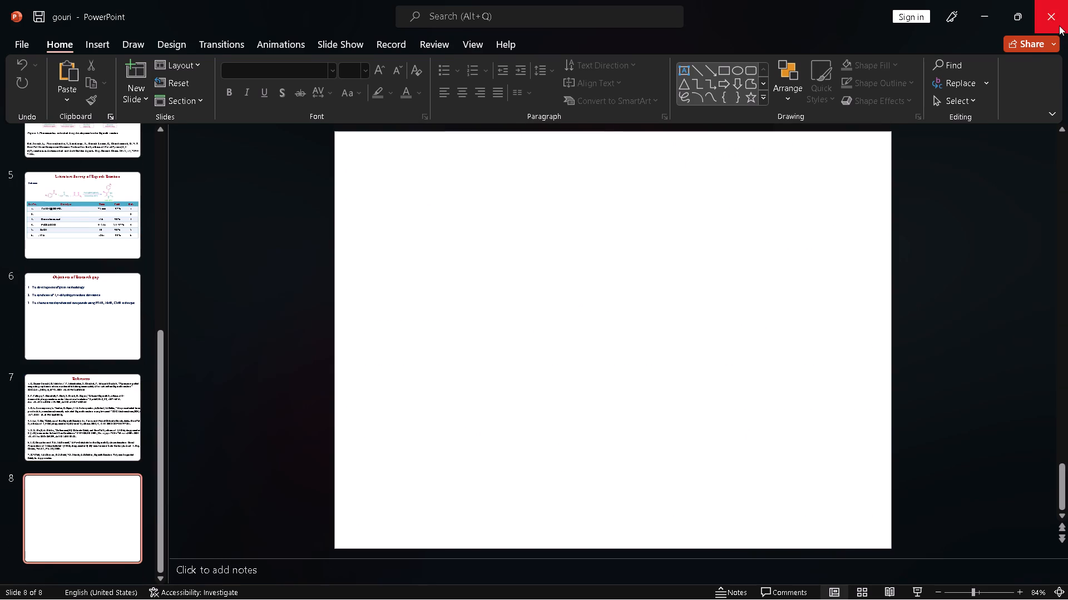
left_click(1059, 26)
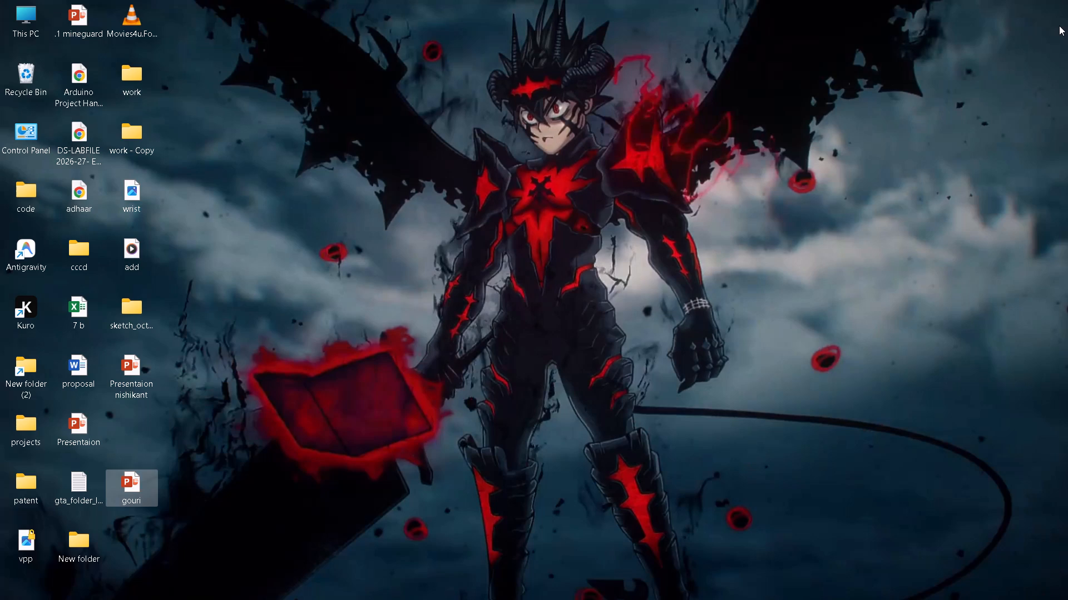
Reopen the gouri presentation and review the literature survey table, the objectives and the References slide.
double_click(149, 481)
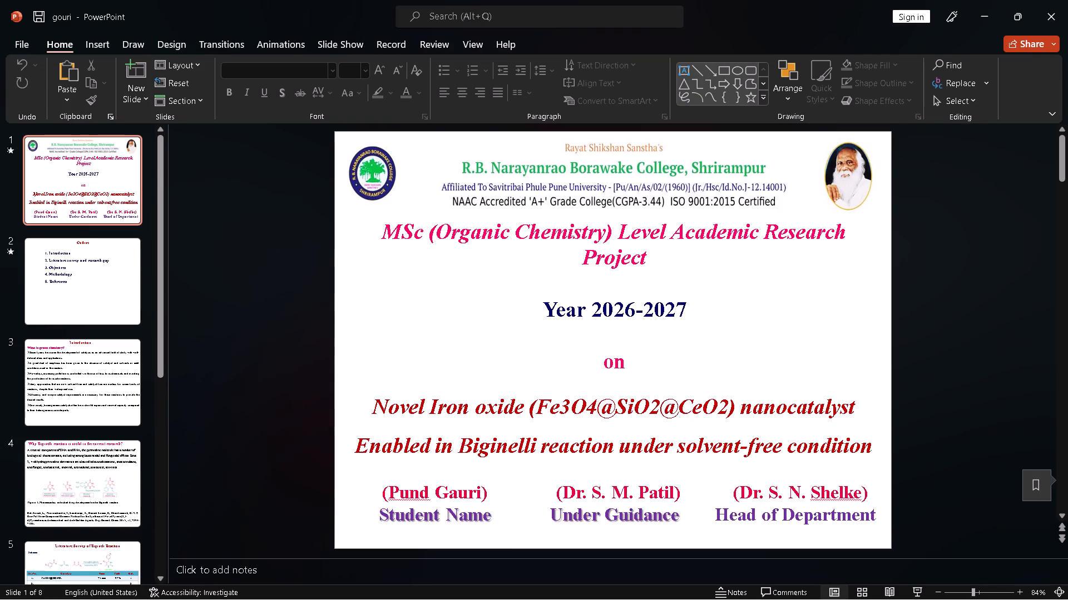
scroll(890, 368, "down", 3)
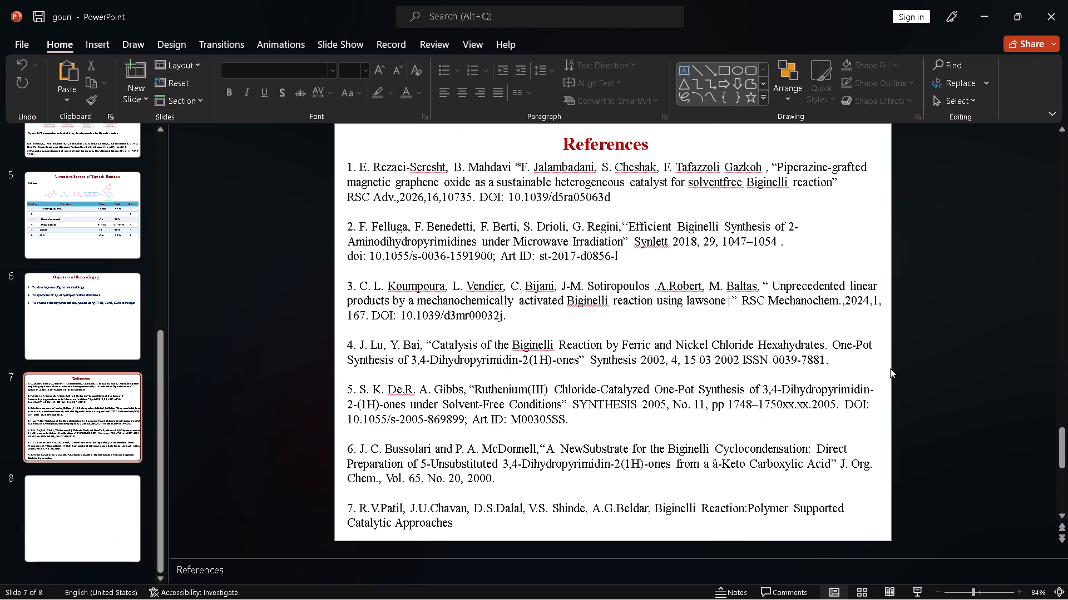
scroll(890, 368, "down", 1)
scroll(890, 368, "up", 1)
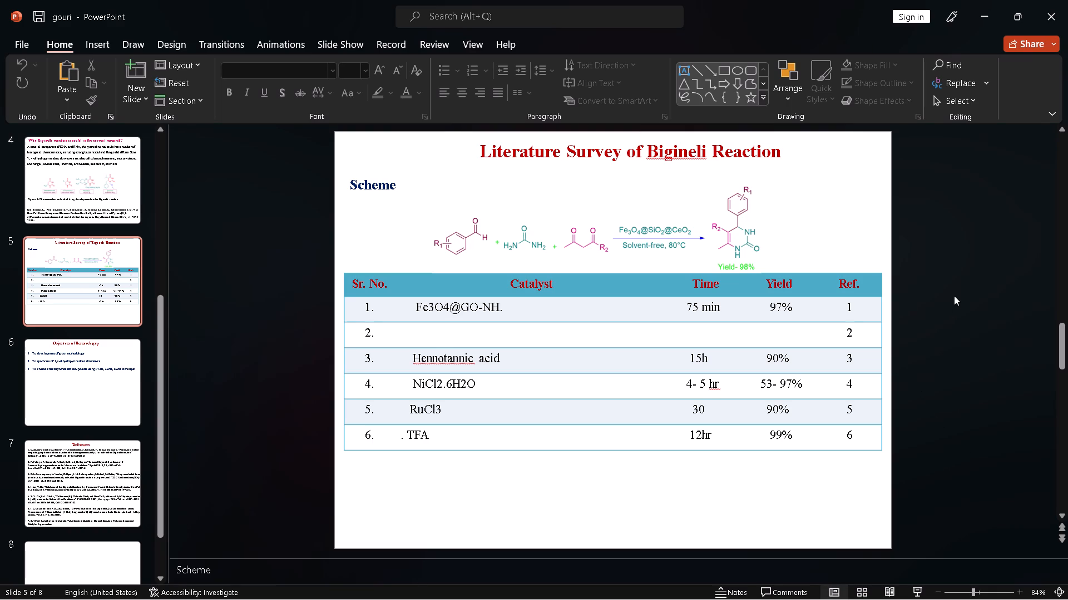
scroll(977, 316, "up", 1, "ctrl")
scroll(977, 316, "down", 1)
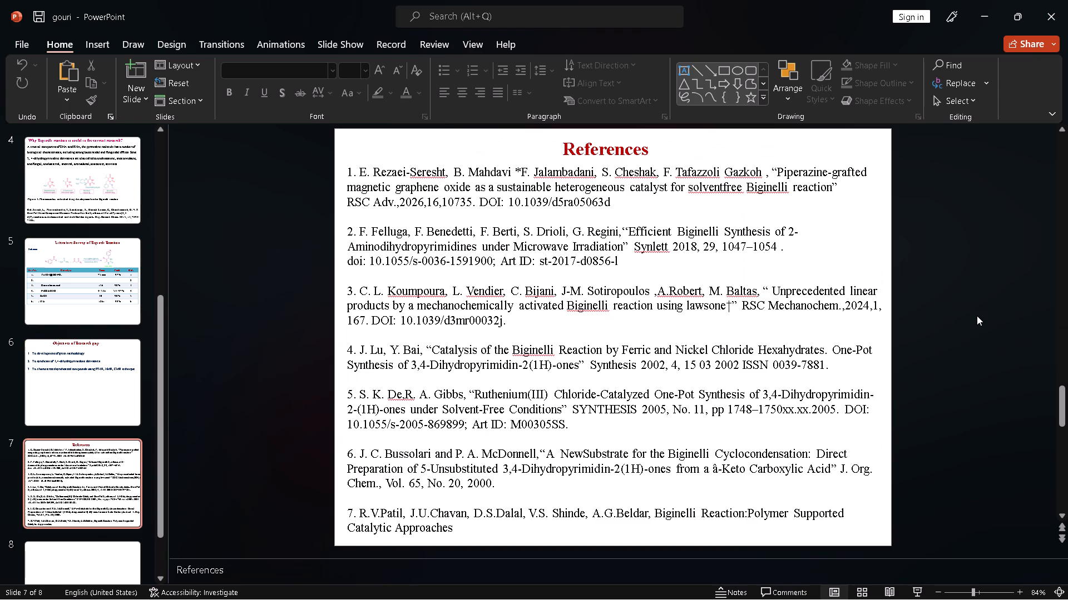
scroll(977, 316, "down", 1)
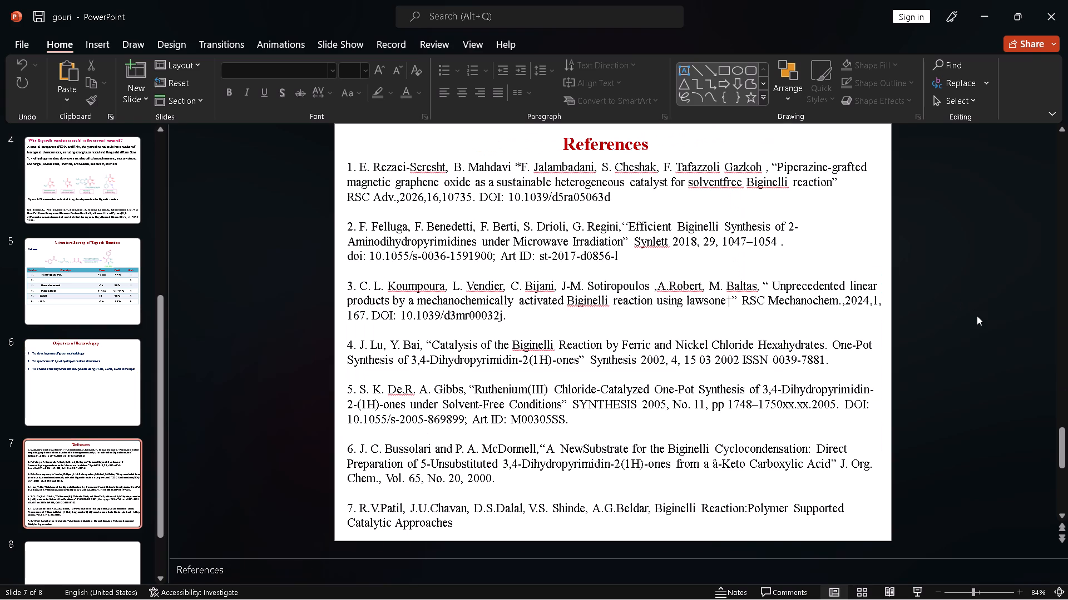
scroll(977, 316, "down", 1)
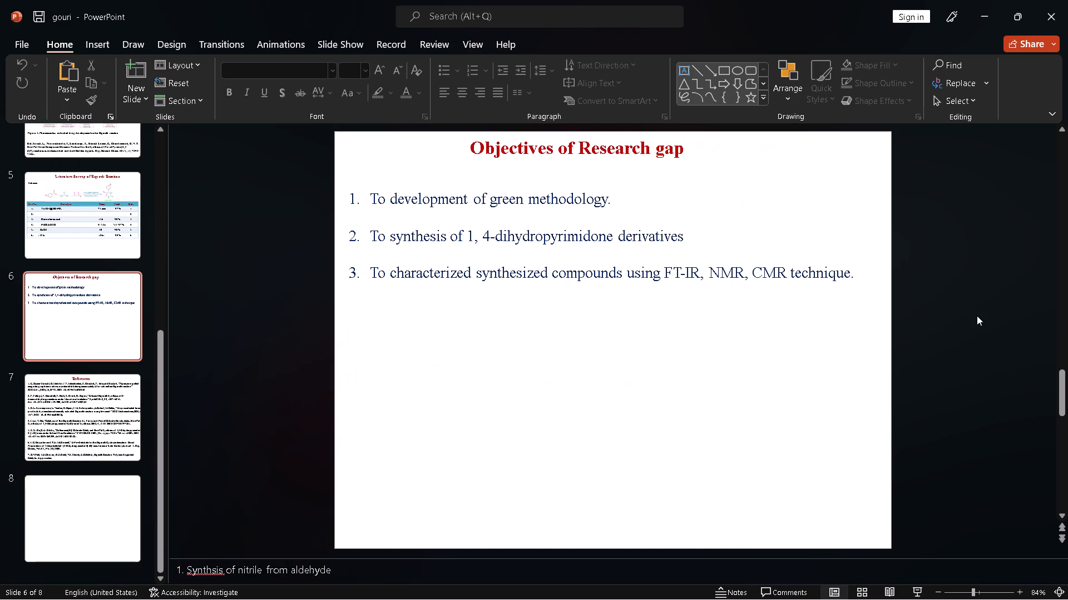
scroll(977, 316, "down", 1)
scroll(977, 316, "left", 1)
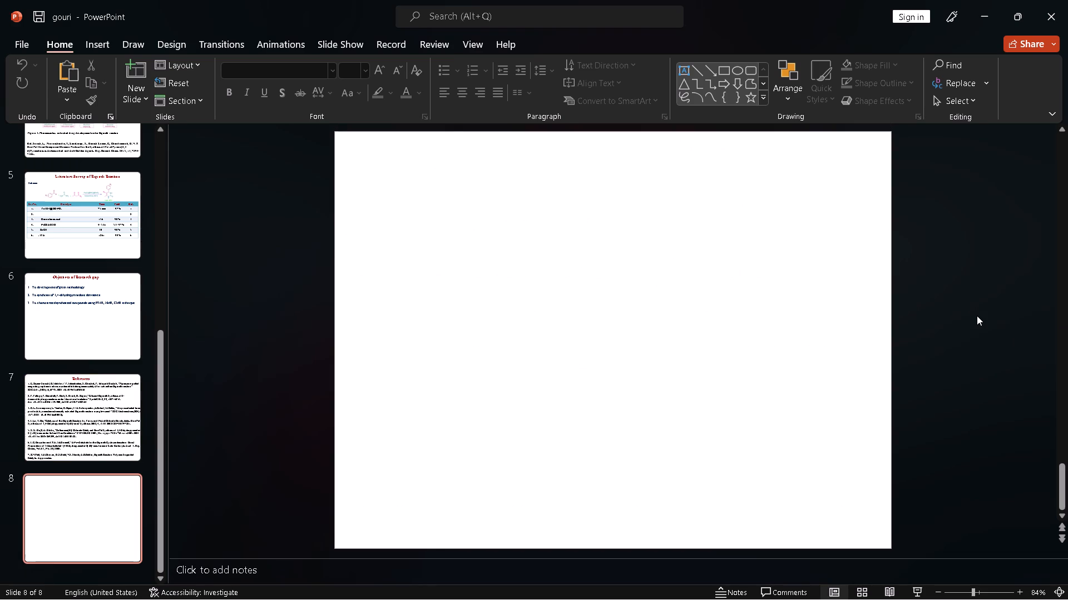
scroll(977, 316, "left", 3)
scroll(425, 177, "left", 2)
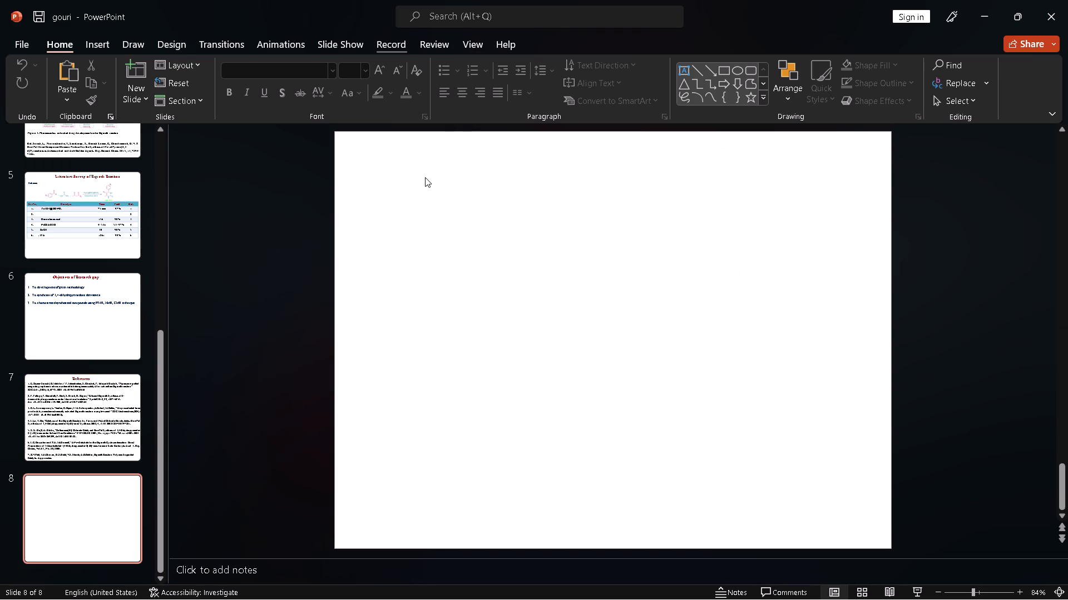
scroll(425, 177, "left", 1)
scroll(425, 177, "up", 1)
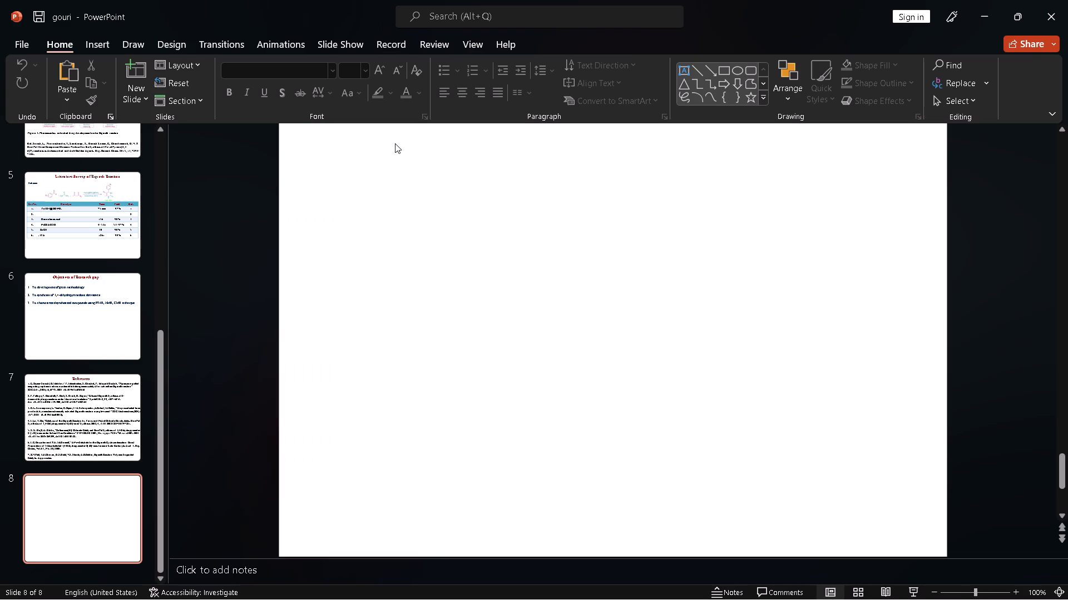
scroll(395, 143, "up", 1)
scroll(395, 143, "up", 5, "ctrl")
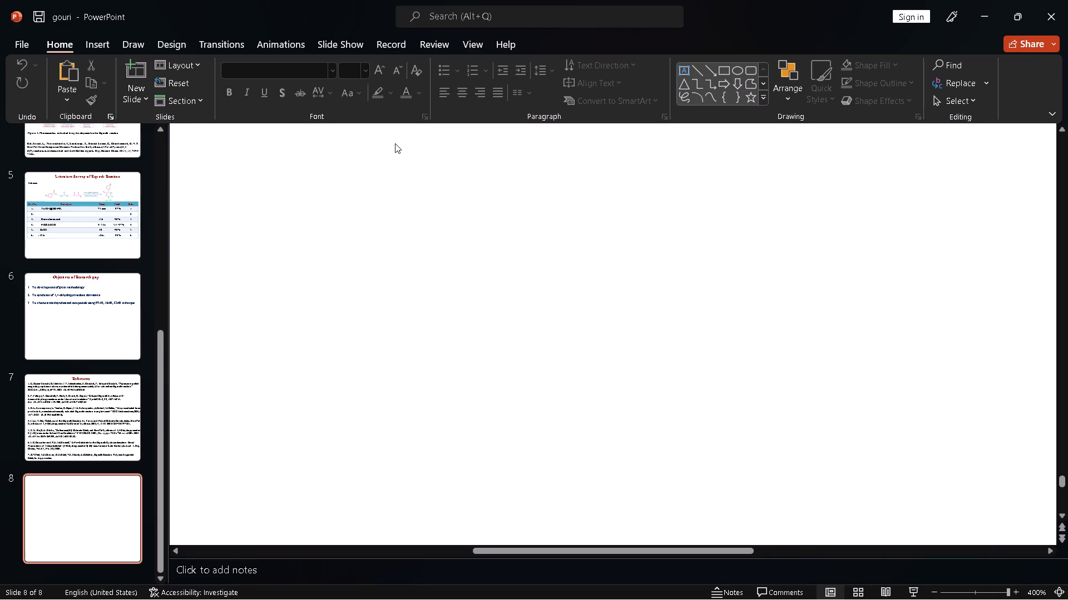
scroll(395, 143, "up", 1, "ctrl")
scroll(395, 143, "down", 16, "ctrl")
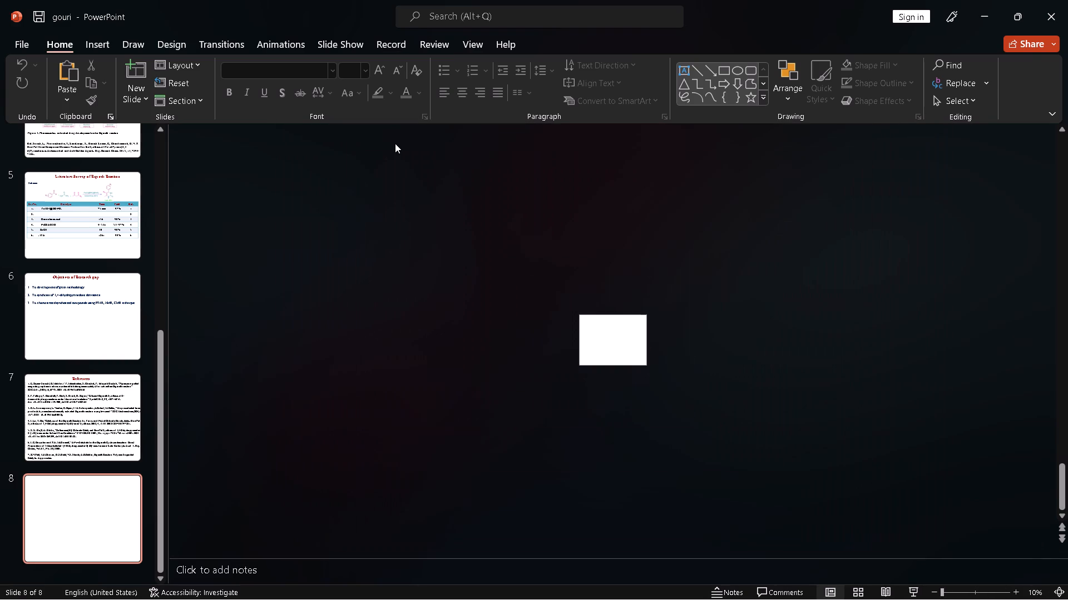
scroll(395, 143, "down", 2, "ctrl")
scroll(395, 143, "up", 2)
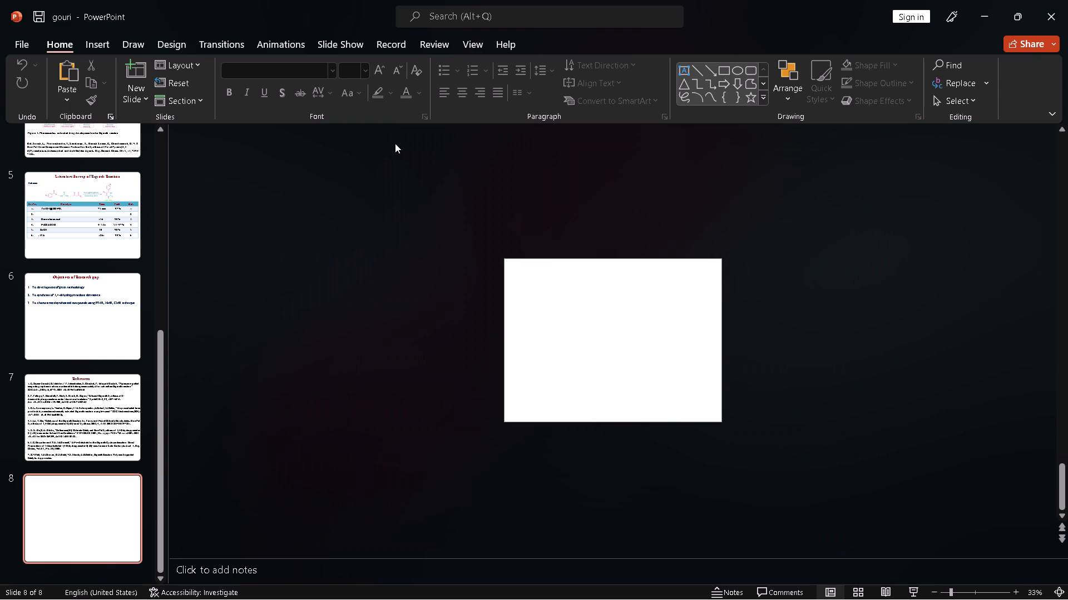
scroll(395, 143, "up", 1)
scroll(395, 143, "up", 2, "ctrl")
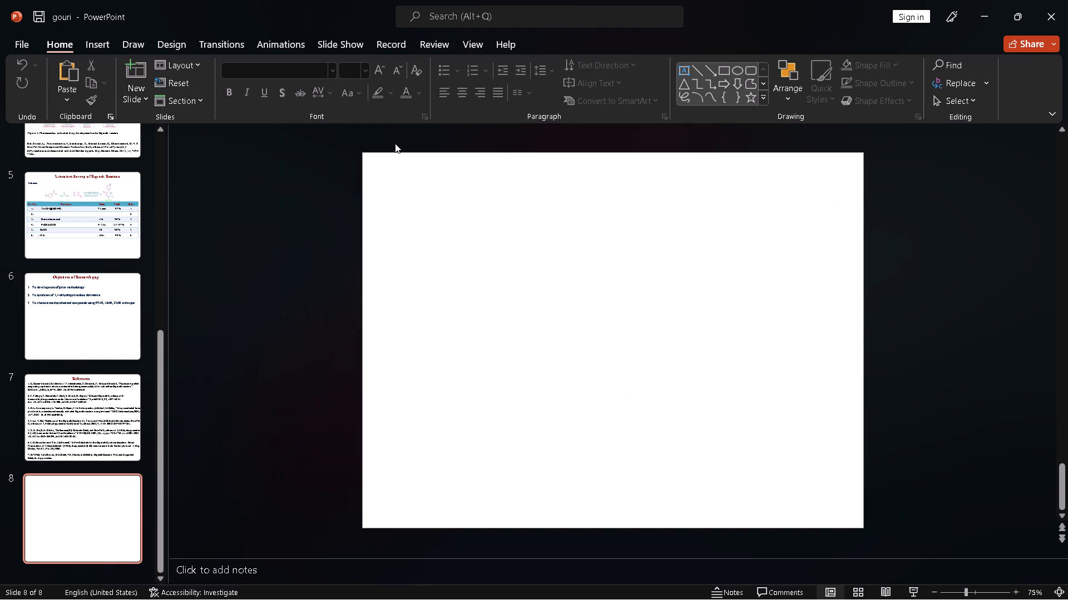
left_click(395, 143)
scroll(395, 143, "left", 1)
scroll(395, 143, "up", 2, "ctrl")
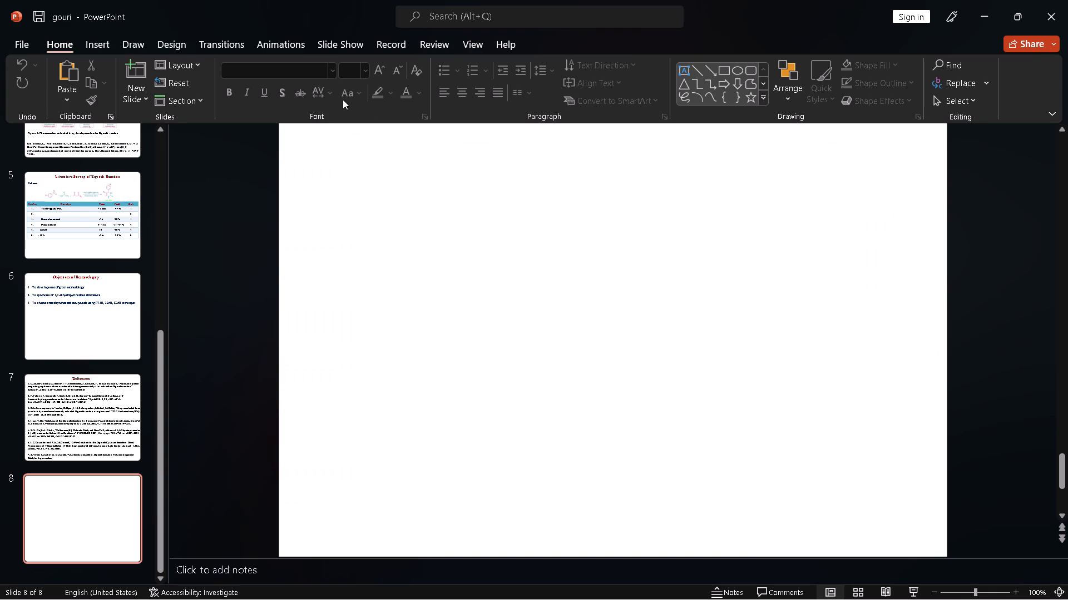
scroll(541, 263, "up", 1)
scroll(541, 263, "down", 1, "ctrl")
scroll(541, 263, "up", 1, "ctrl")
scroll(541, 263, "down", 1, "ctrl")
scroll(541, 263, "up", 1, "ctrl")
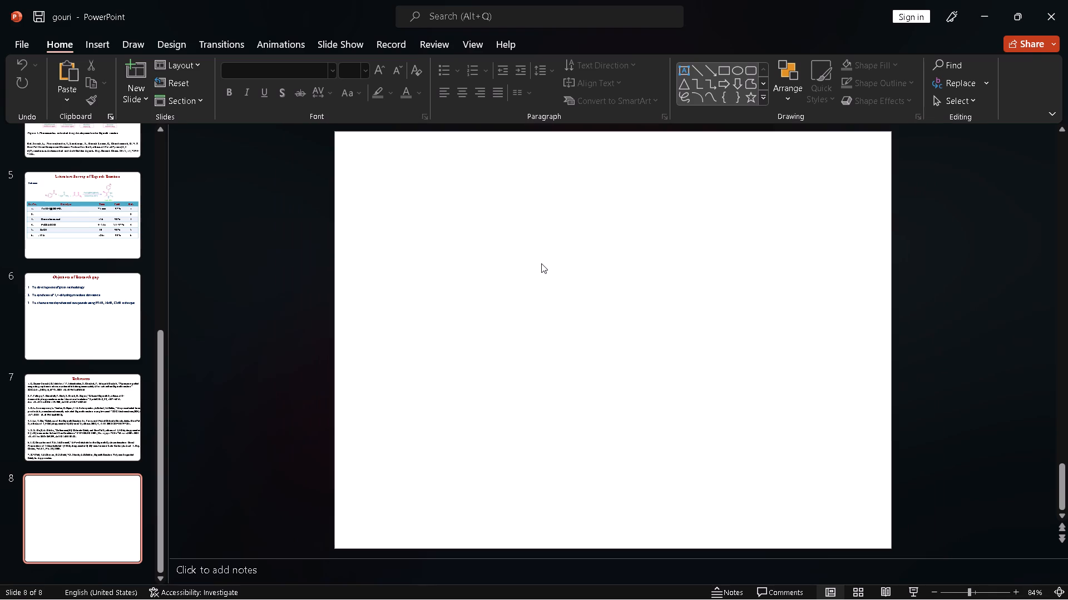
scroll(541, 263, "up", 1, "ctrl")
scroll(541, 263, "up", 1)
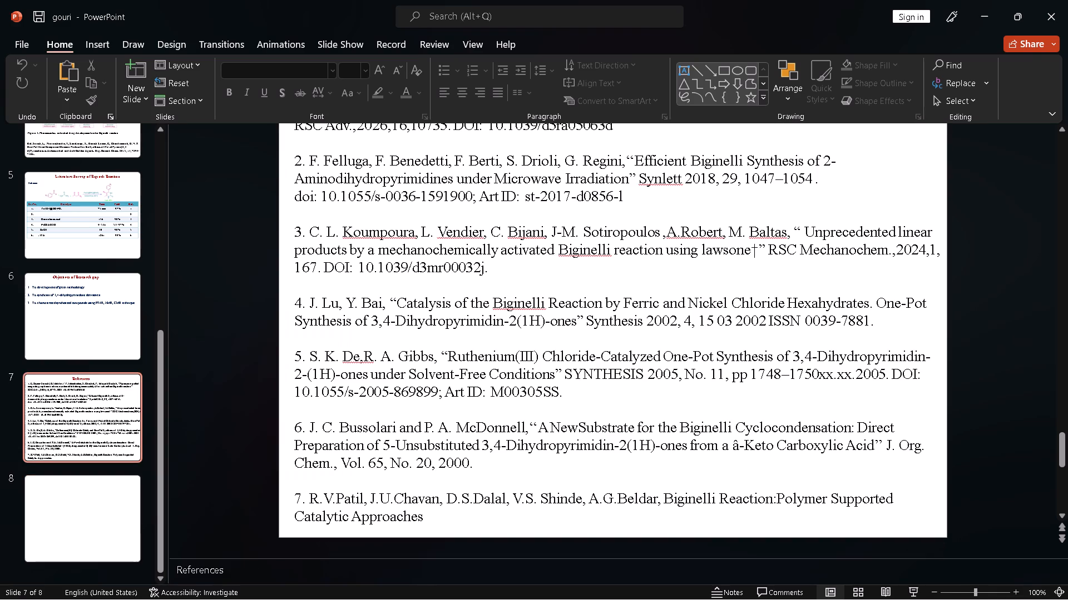
View the blank final slide after References and close the gouri presentation.
scroll(533, 205, "down", 2)
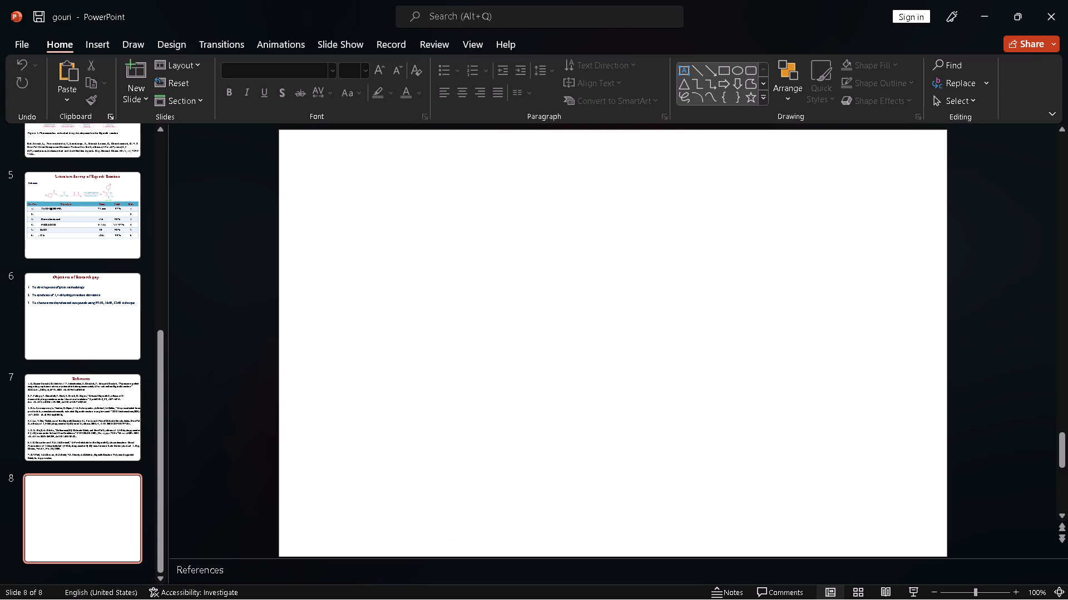
scroll(533, 205, "down", 1)
left_click(1052, 16)
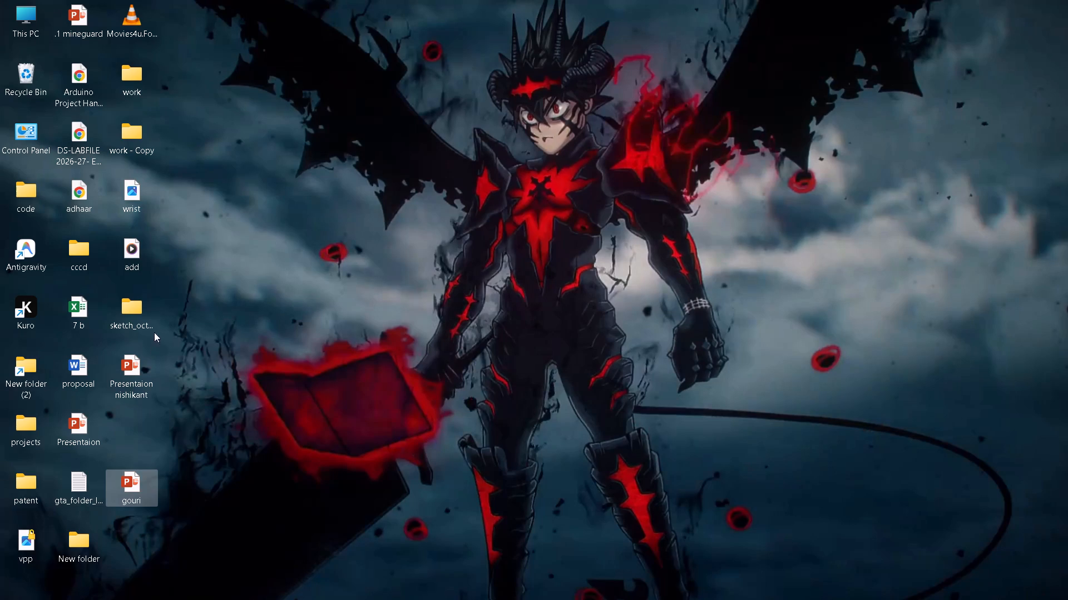
Open the Presentaion nishikant file from the Desktop, view its title slide, and close it.
double_click(128, 362)
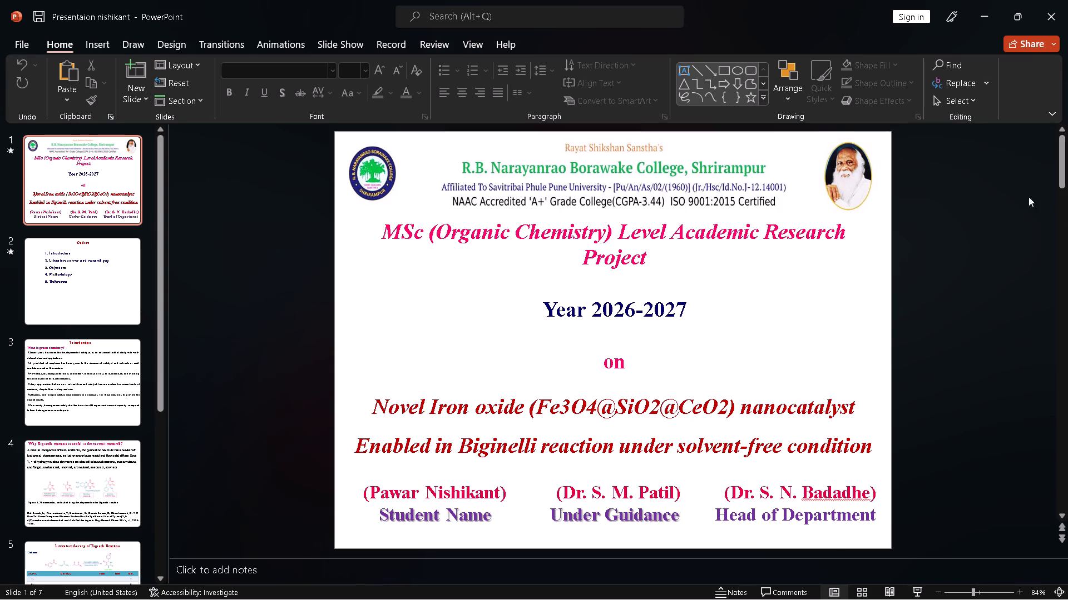
left_click(1067, 29)
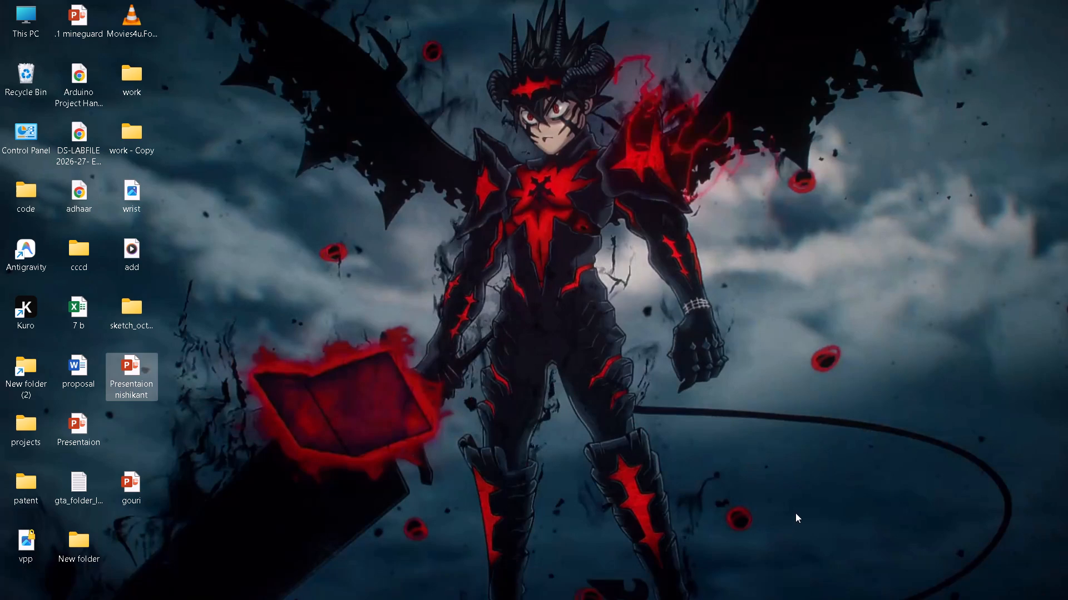
Bring up the computer's power options to shut it down.
left_click(325, 579)
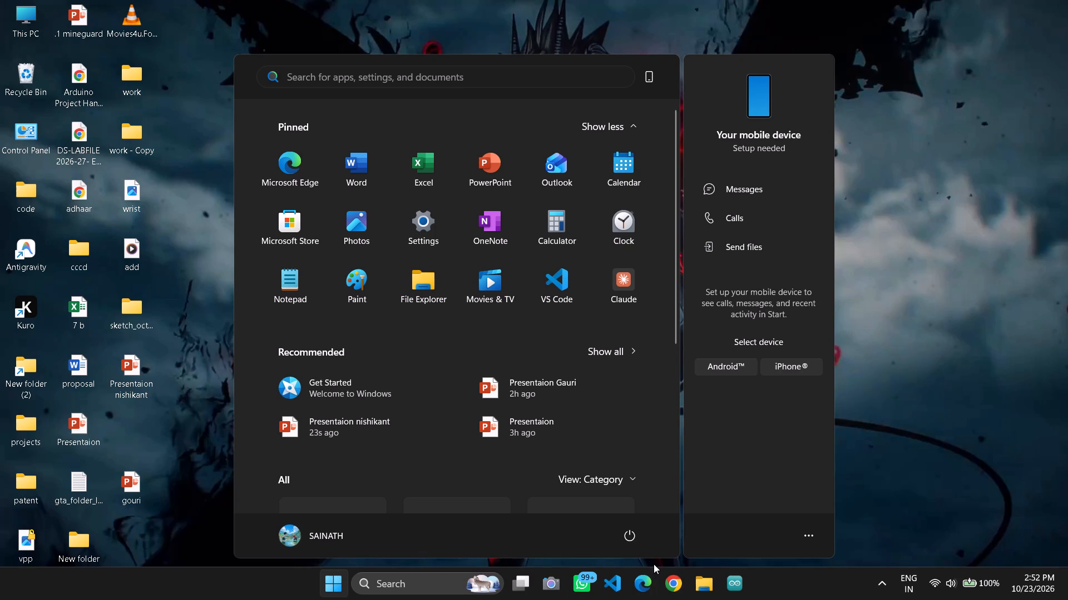
left_click(630, 536)
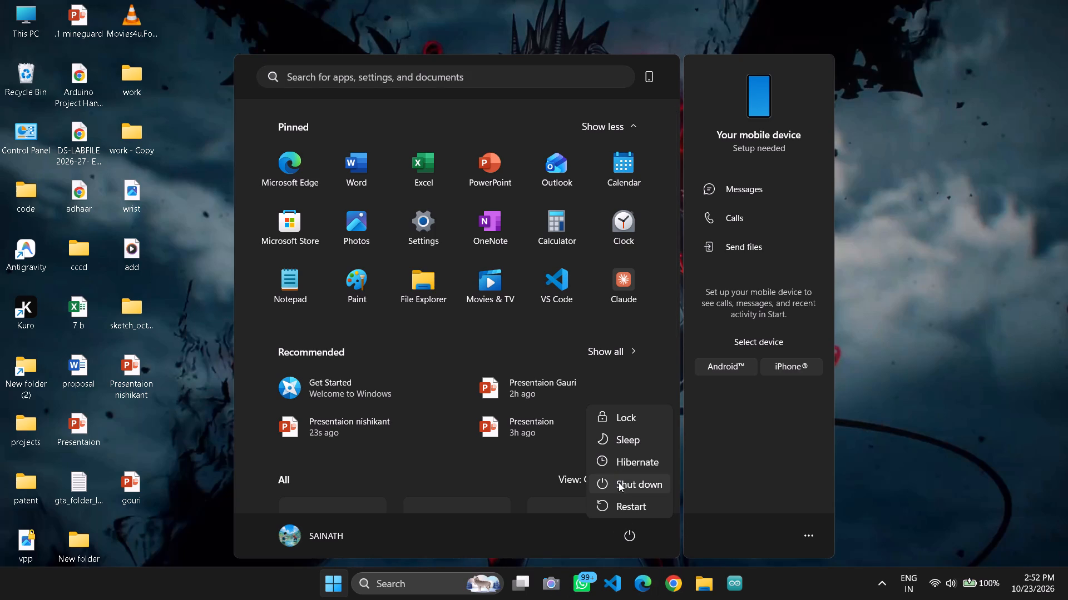